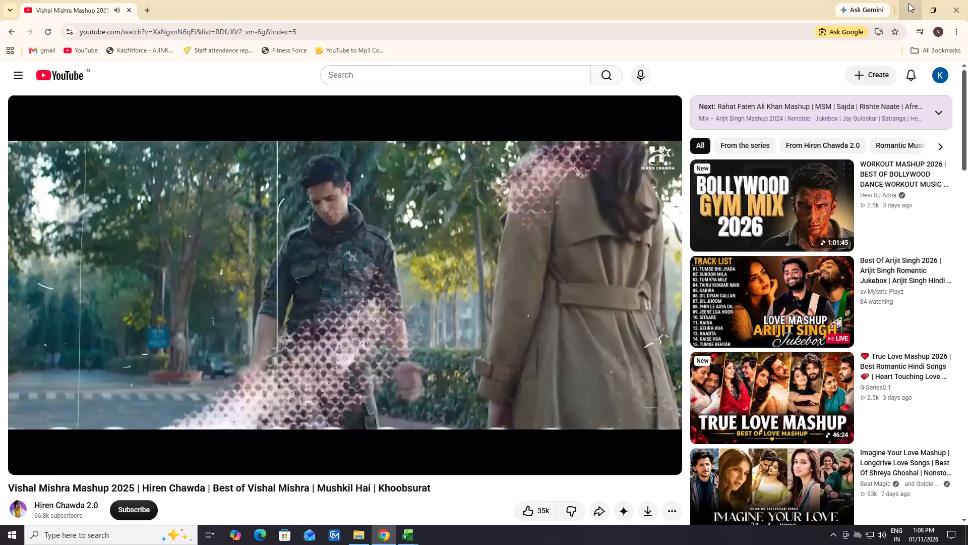
Switch to the massage booking workbook in Excel and open the MASSAGE PACKAGE sheet.
{"action": "left_click", "coordinate": [909, 3]}
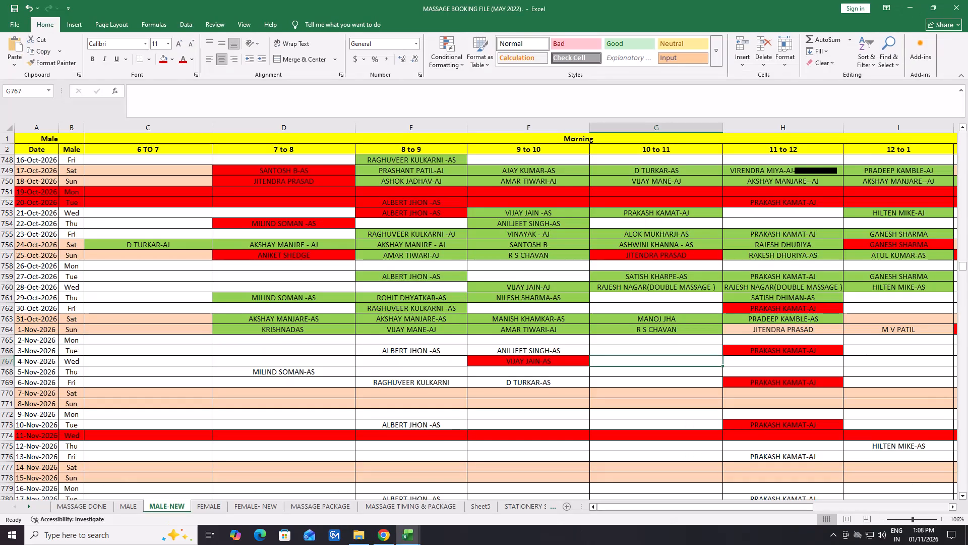
{"action": "double_click", "coordinate": [327, 496]}
{"action": "left_click", "coordinate": [331, 504]}
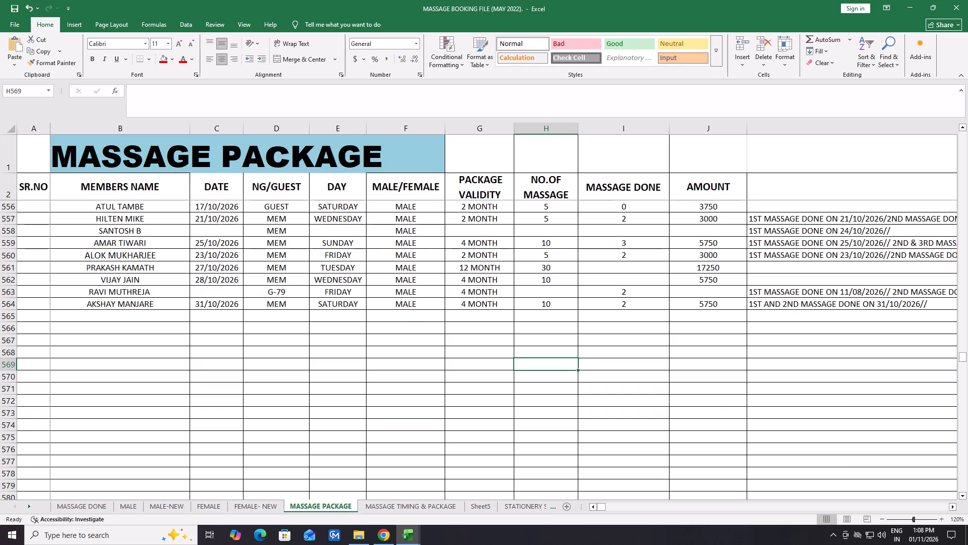
Set the MASSAGE DONE count to 19 for the member in row 414.
{"action": "scroll", "coordinate": [99, 317], "scroll_direction": "up", "scroll_amount": 19}
{"action": "scroll", "coordinate": [99, 317], "scroll_direction": "up", "scroll_amount": 5}
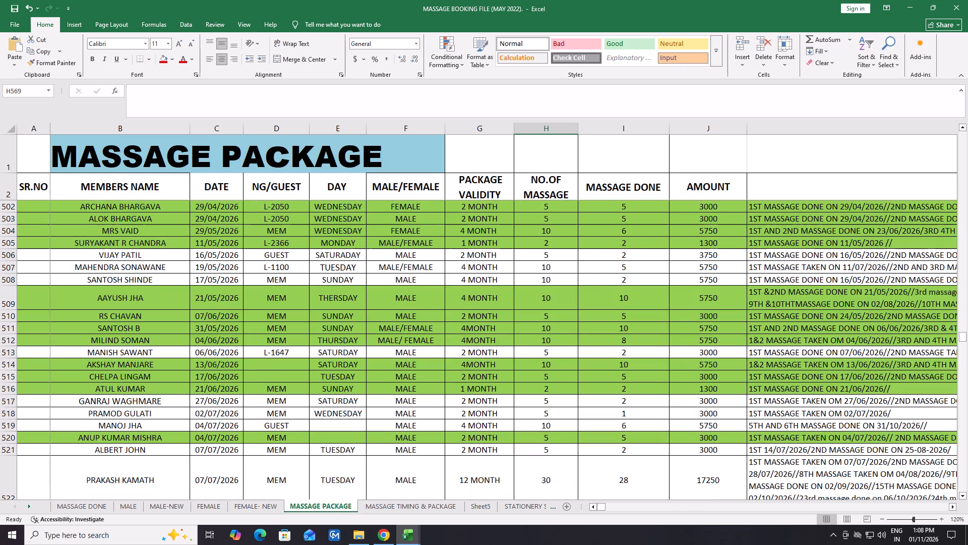
{"action": "scroll", "coordinate": [98, 317], "scroll_direction": "up", "scroll_amount": 9}
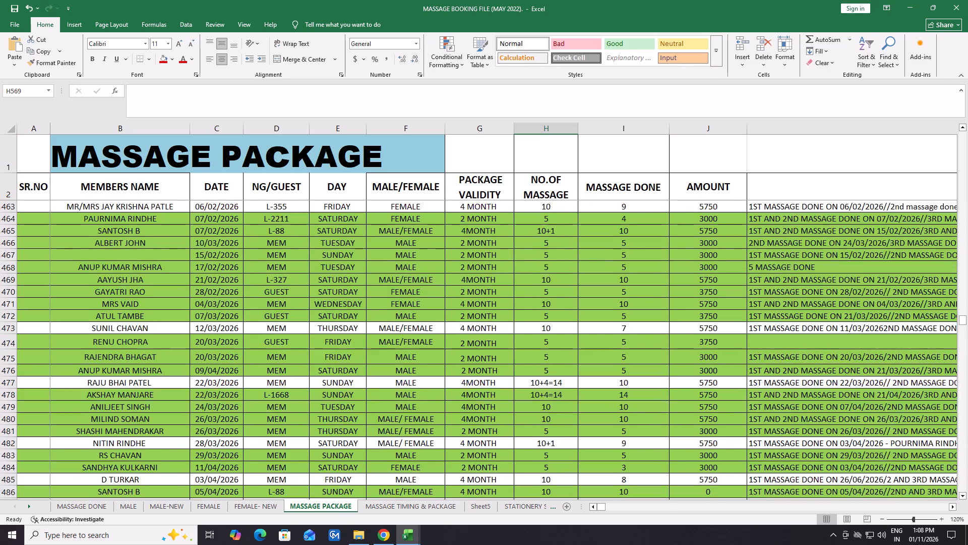
{"action": "scroll", "coordinate": [98, 317], "scroll_direction": "up", "scroll_amount": 12}
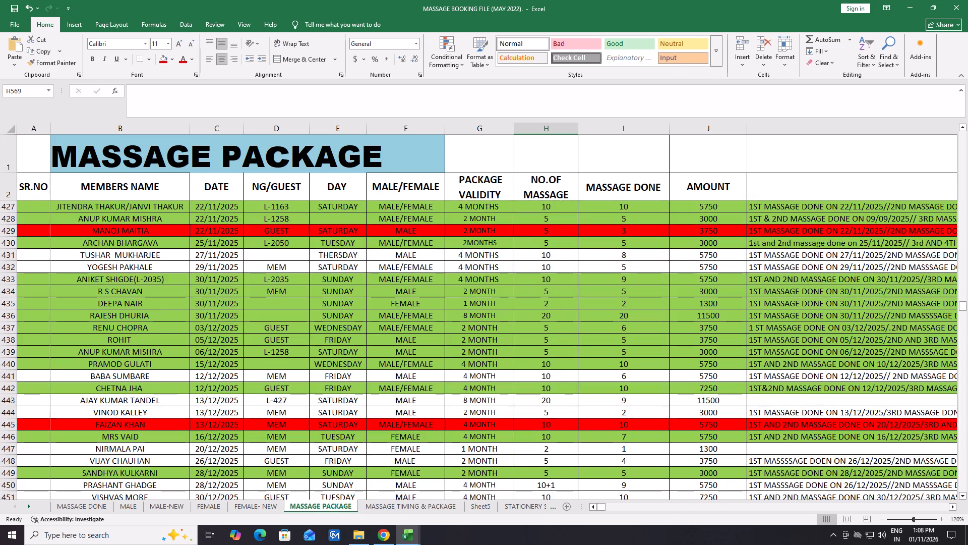
{"action": "scroll", "coordinate": [98, 317], "scroll_direction": "up", "scroll_amount": 8}
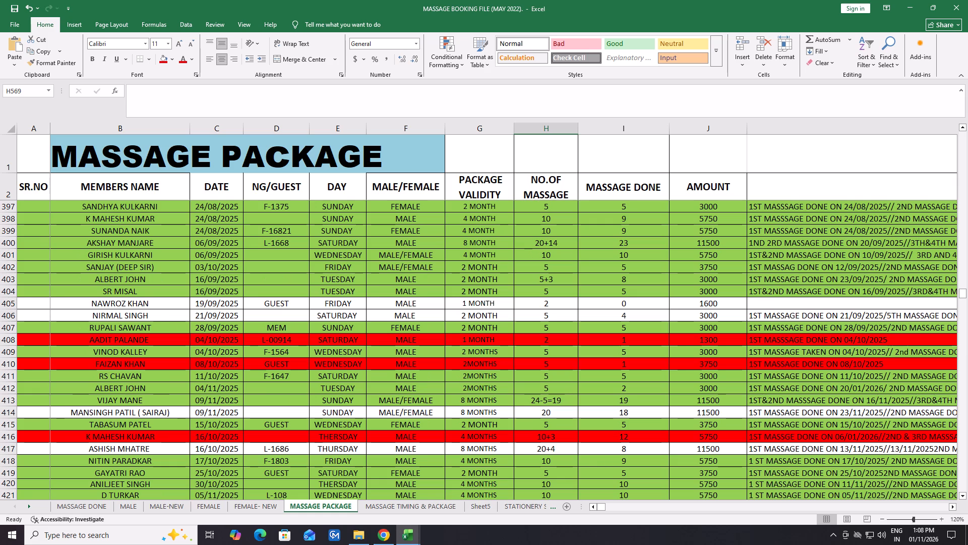
{"action": "left_click", "coordinate": [14, 414]}
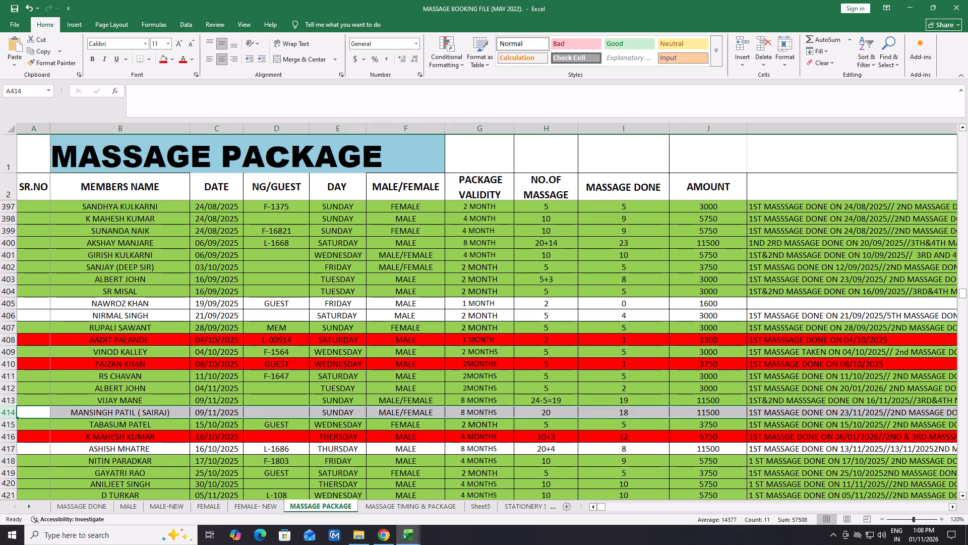
{"action": "left_click", "coordinate": [628, 416]}
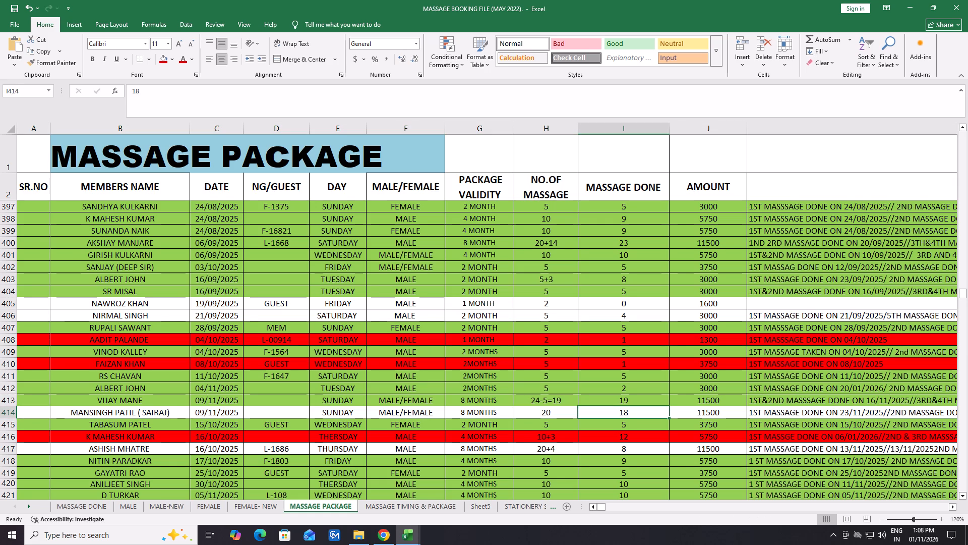
{"action": "left_click", "coordinate": [150, 95]}
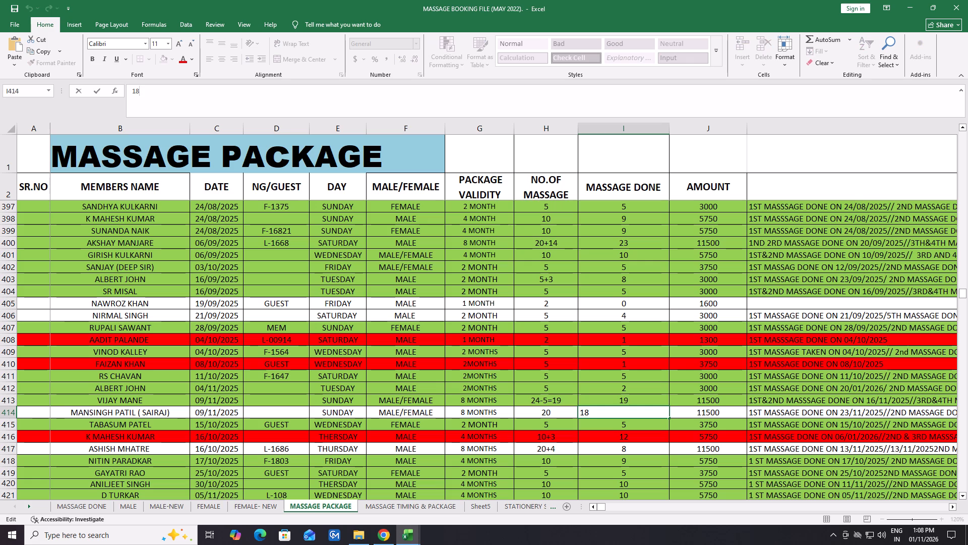
{"action": "key", "text": "BackSpace"}
{"action": "key", "text": "9"}
{"action": "key", "text": "Return"}
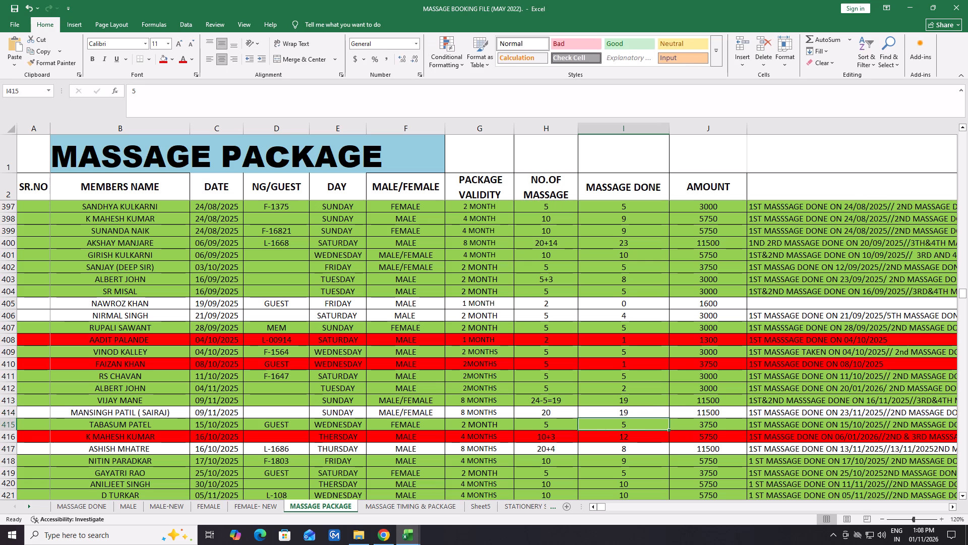
Append "19TH MASSAGE DONE ON 01/11/2026//" to the end of the REMARKS cell in row 414.
{"action": "left_click", "coordinate": [817, 413]}
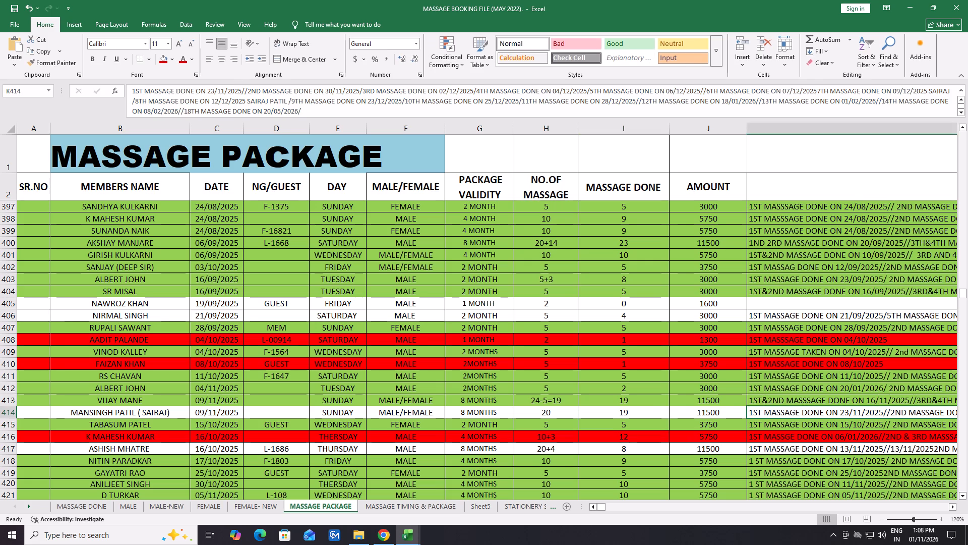
{"action": "left_click", "coordinate": [313, 113]}
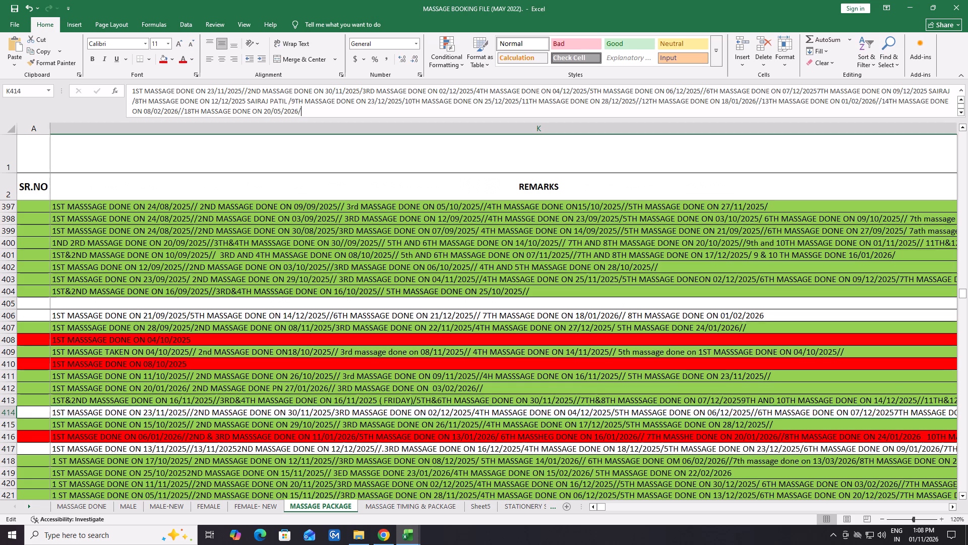
{"action": "type", "text": "19"}
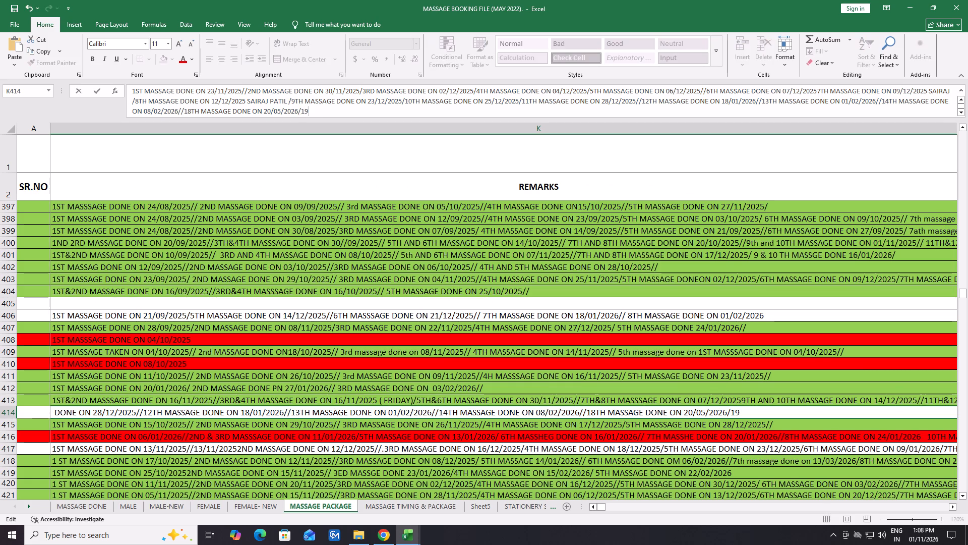
{"action": "key", "text": "t"}
{"action": "type", "text": "H MASSAGE DONE ON"}
{"action": "key", "text": "space"}
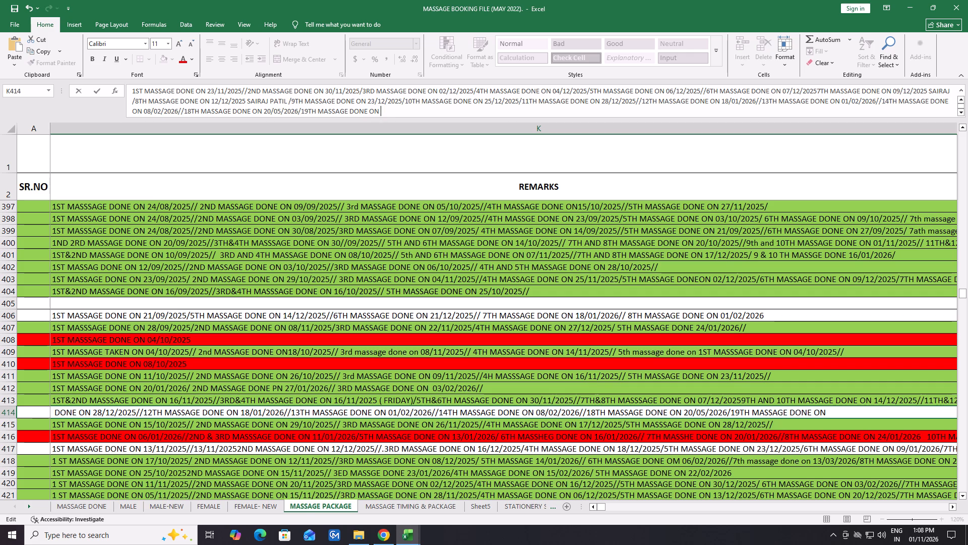
{"action": "type", "text": "01/11/2026//"}
{"action": "key", "text": "Return"}
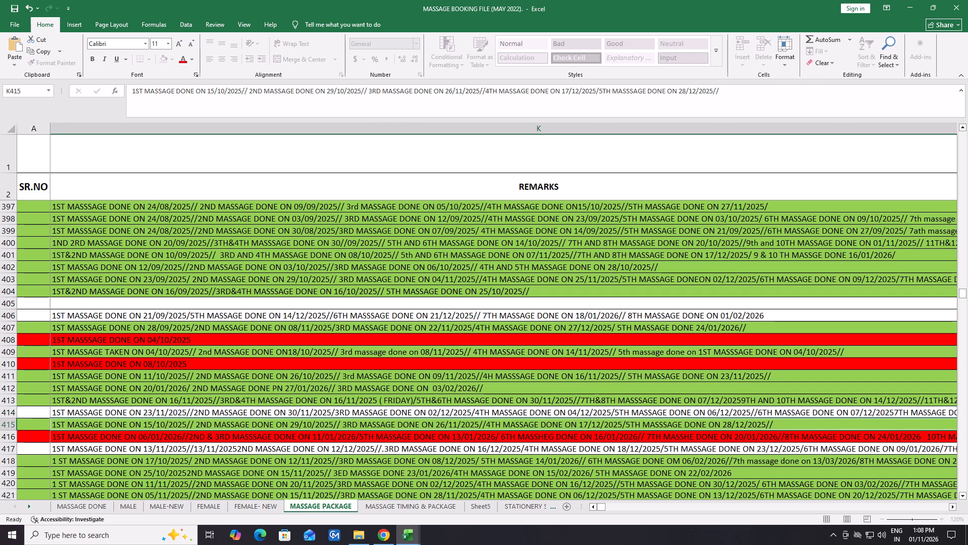
Fill the whole of row 414 with light green and save the workbook.
{"action": "left_click", "coordinate": [594, 510]}
{"action": "left_click", "coordinate": [594, 510]}
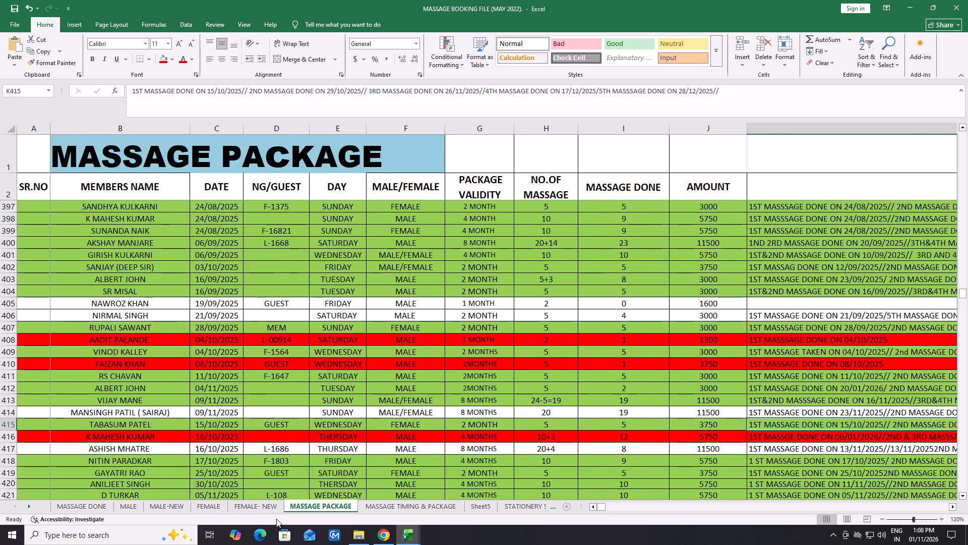
{"action": "double_click", "coordinate": [11, 413]}
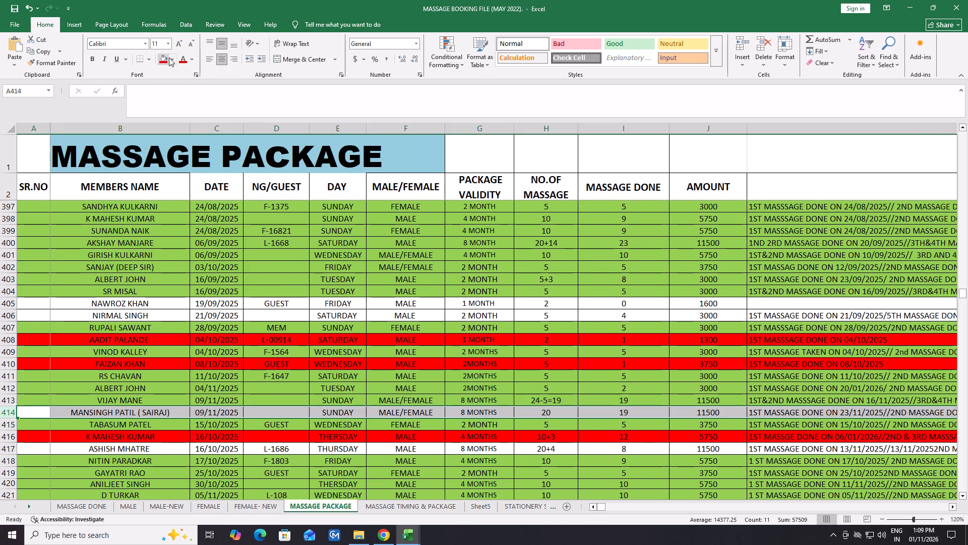
{"action": "triple_click", "coordinate": [174, 56]}
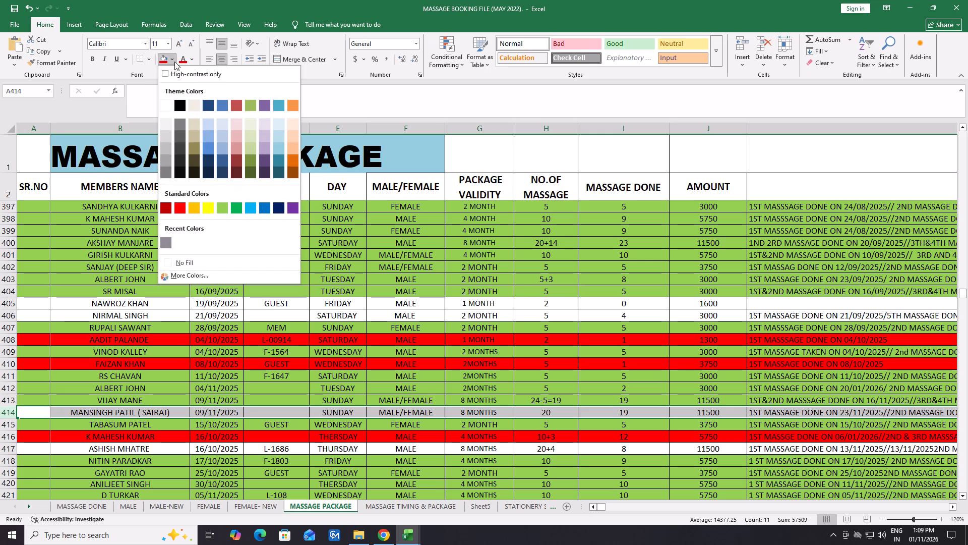
{"action": "left_click", "coordinate": [221, 207]}
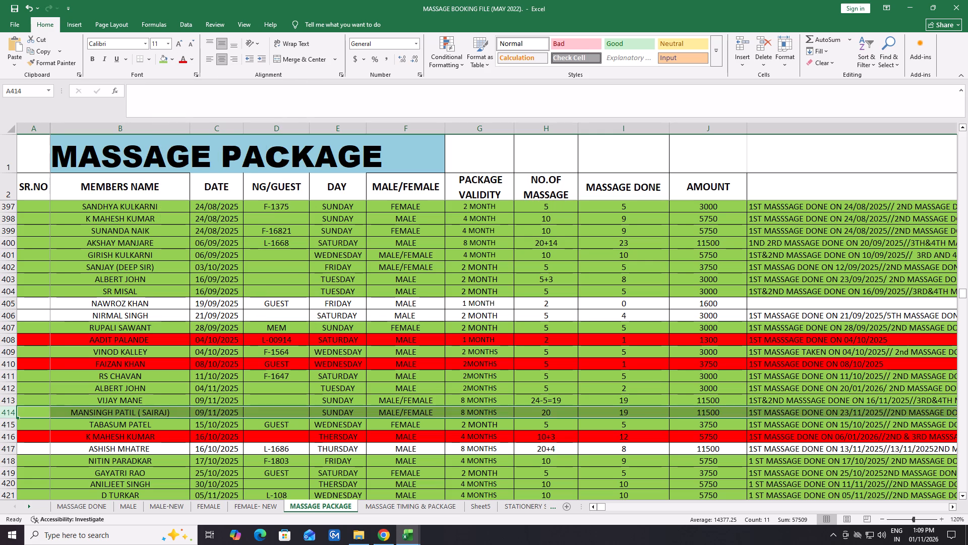
{"action": "key", "text": "ctrl+s"}
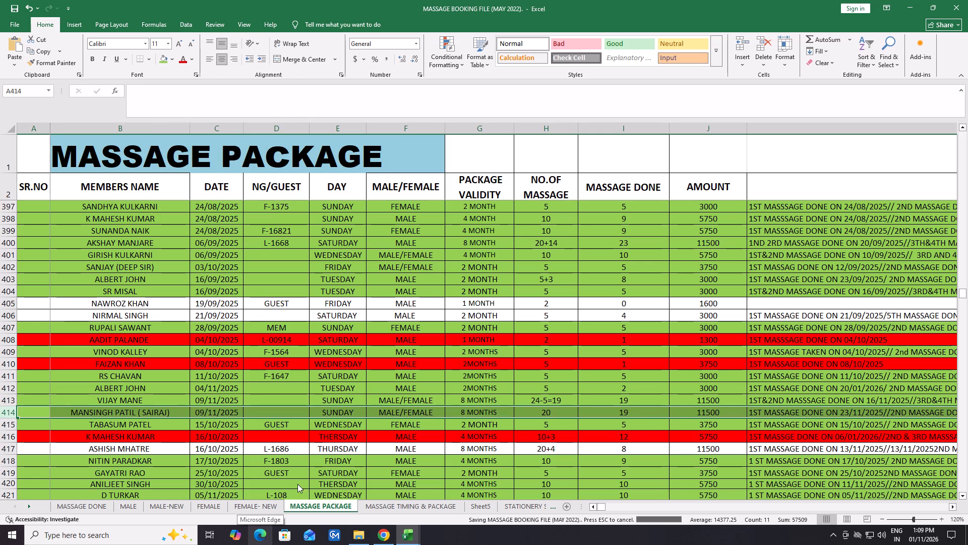
Start a new package entry in row 565 with the name of the member from row 414.
{"action": "scroll", "coordinate": [309, 467], "scroll_direction": "down", "scroll_amount": 5}
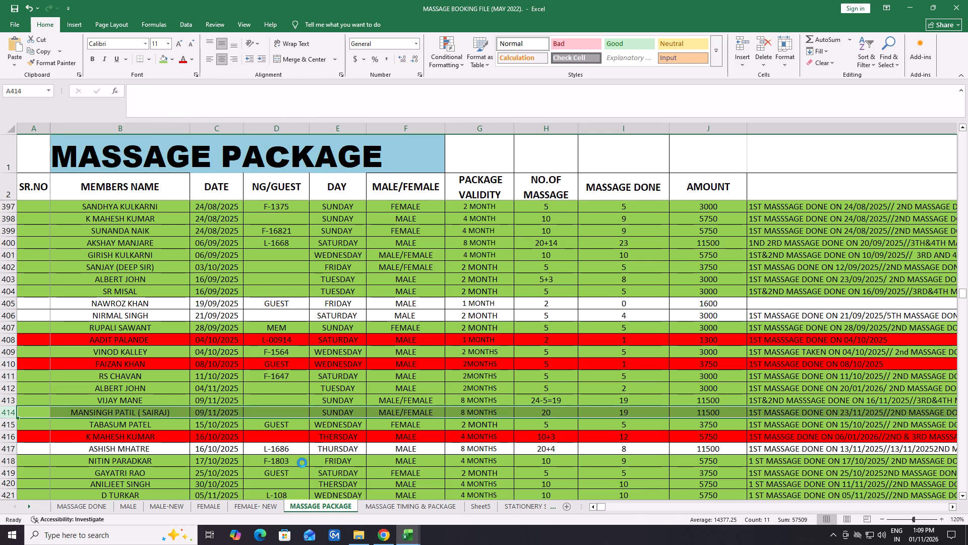
{"action": "scroll", "coordinate": [302, 463], "scroll_direction": "down", "scroll_amount": 5}
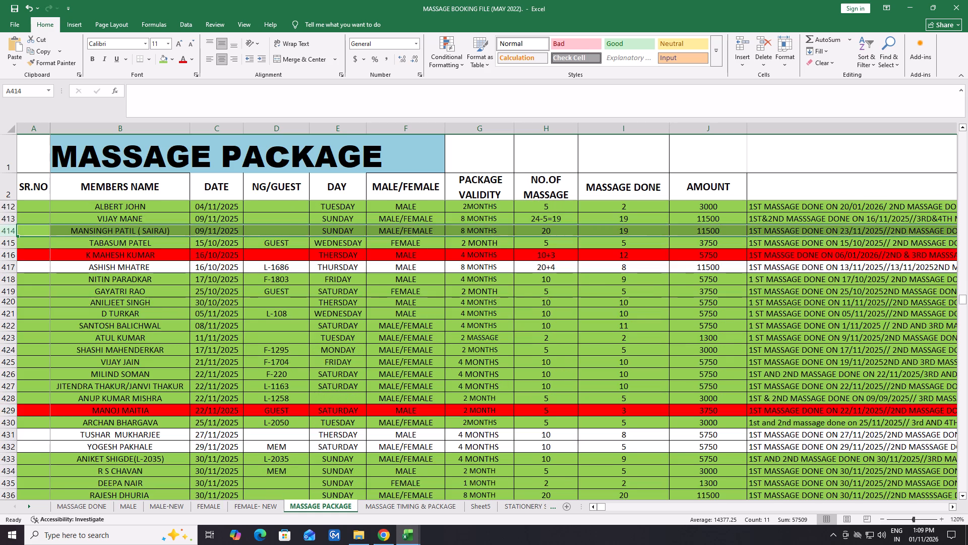
{"action": "scroll", "coordinate": [302, 463], "scroll_direction": "down", "scroll_amount": 18}
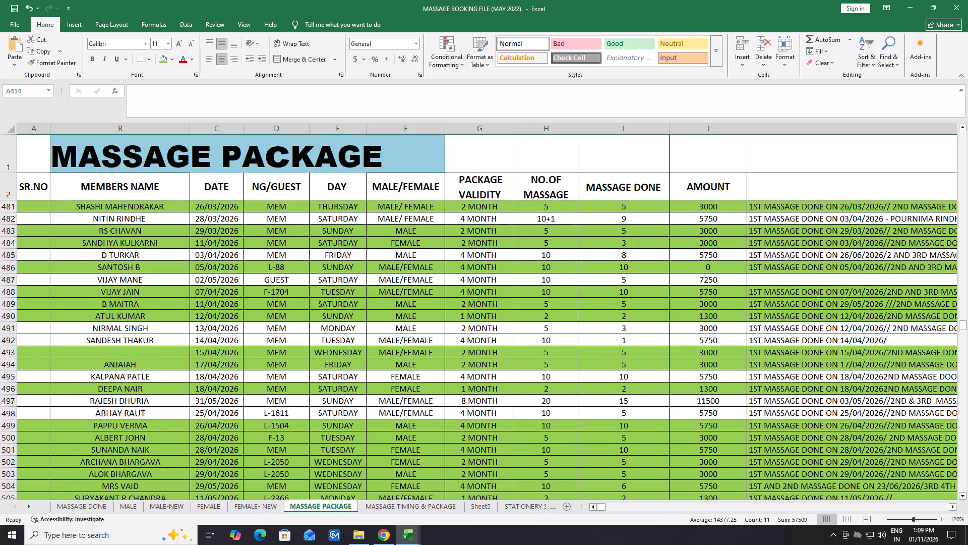
{"action": "scroll", "coordinate": [302, 463], "scroll_direction": "down", "scroll_amount": 14}
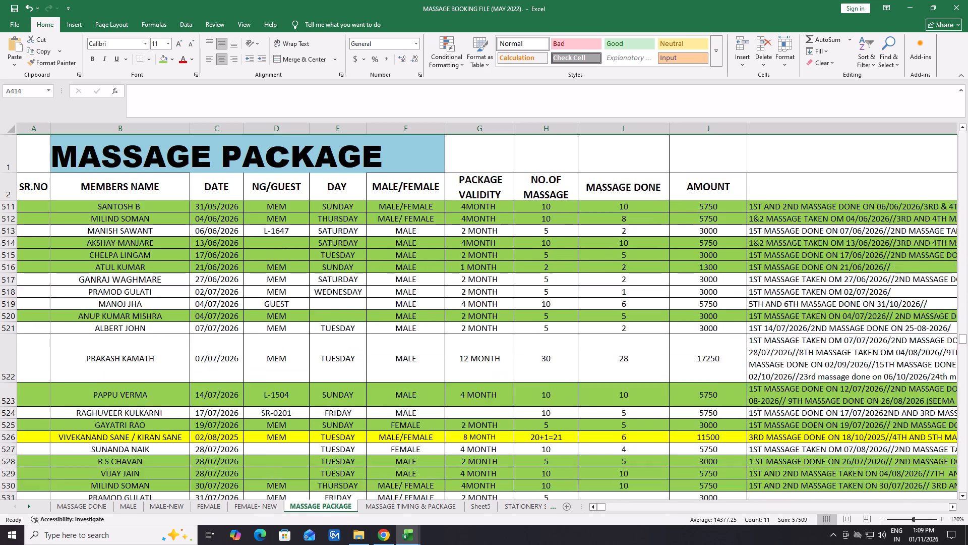
{"action": "scroll", "coordinate": [302, 463], "scroll_direction": "down", "scroll_amount": 12}
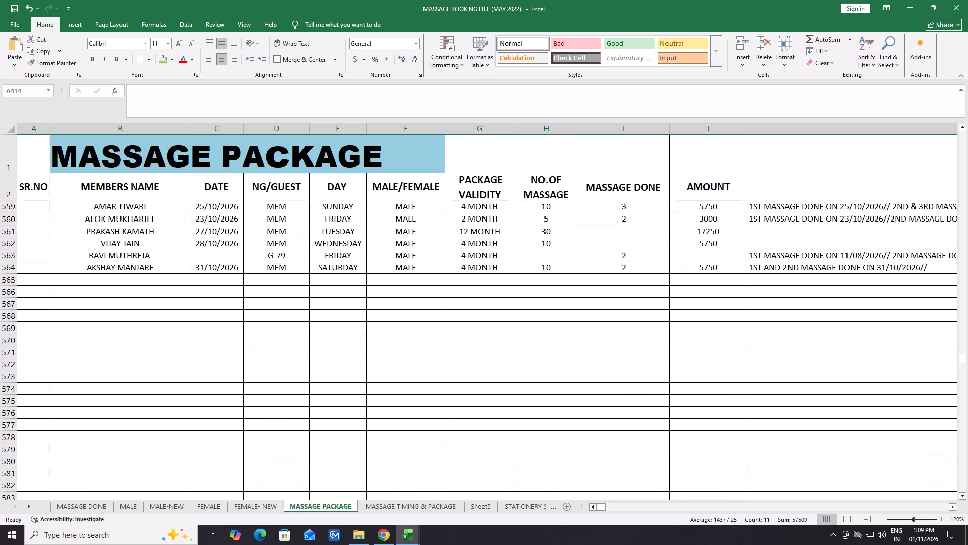
{"action": "left_click", "coordinate": [113, 275]}
{"action": "triple_click", "coordinate": [123, 280]}
{"action": "scroll", "coordinate": [123, 280], "scroll_direction": "down", "scroll_amount": 2}
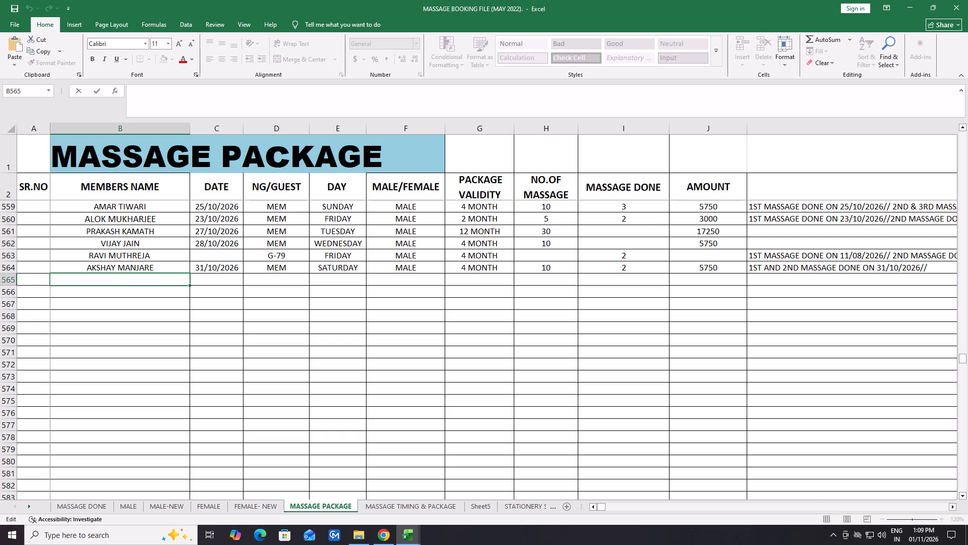
{"action": "scroll", "coordinate": [123, 280], "scroll_direction": "up", "scroll_amount": 1}
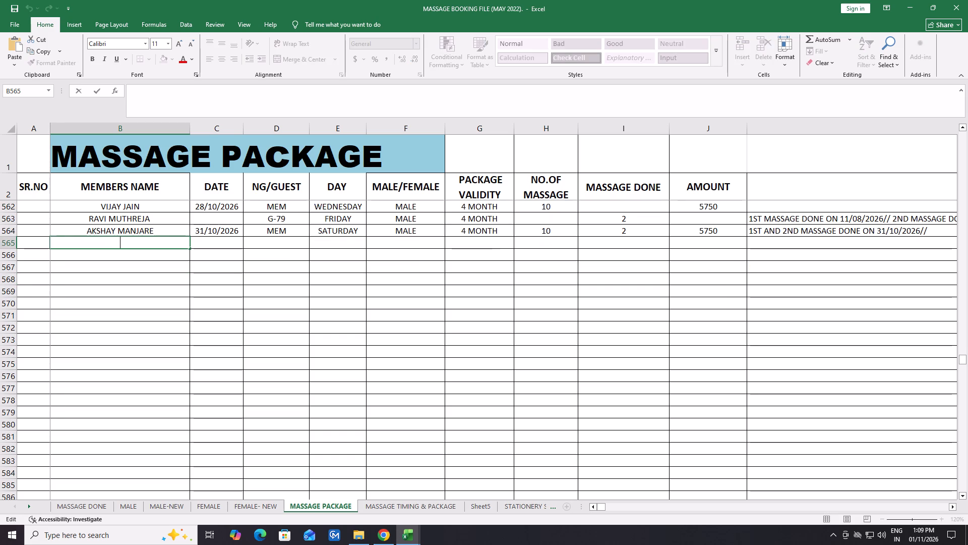
{"action": "key", "text": "m"}
{"action": "type", "text": "ANSI"}
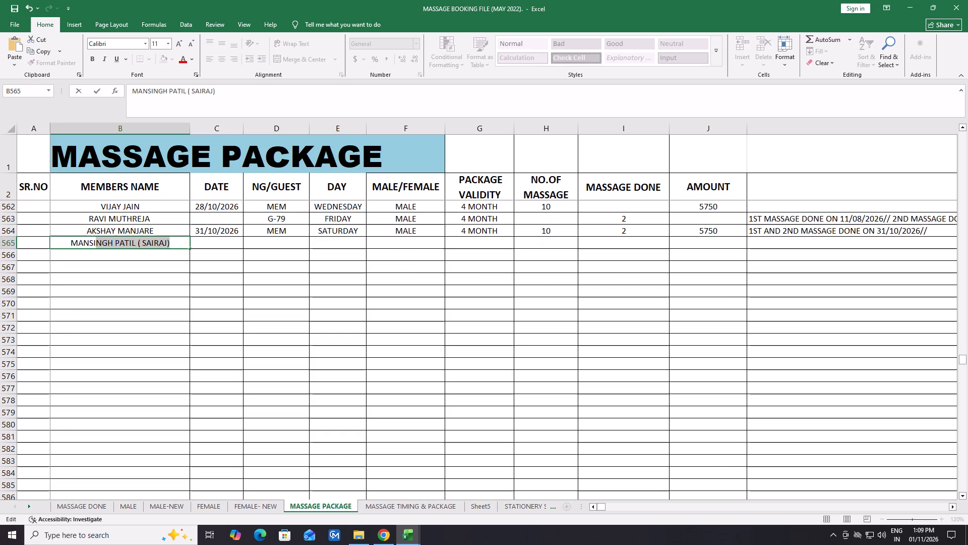
{"action": "key", "text": "Return"}
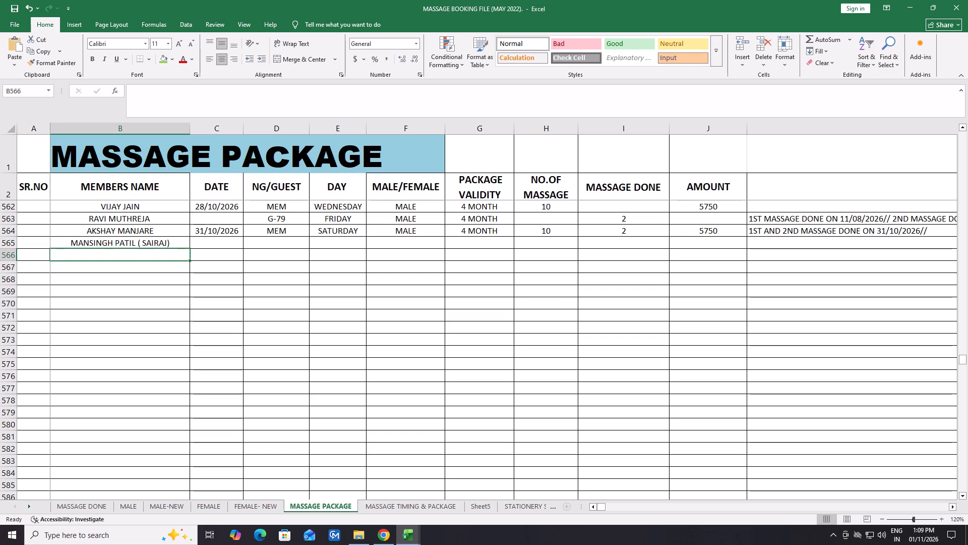
Enter the date 01/11/2026 for the new entry in row 565 by extending the date from the row above.
{"action": "left_click", "coordinate": [219, 247]}
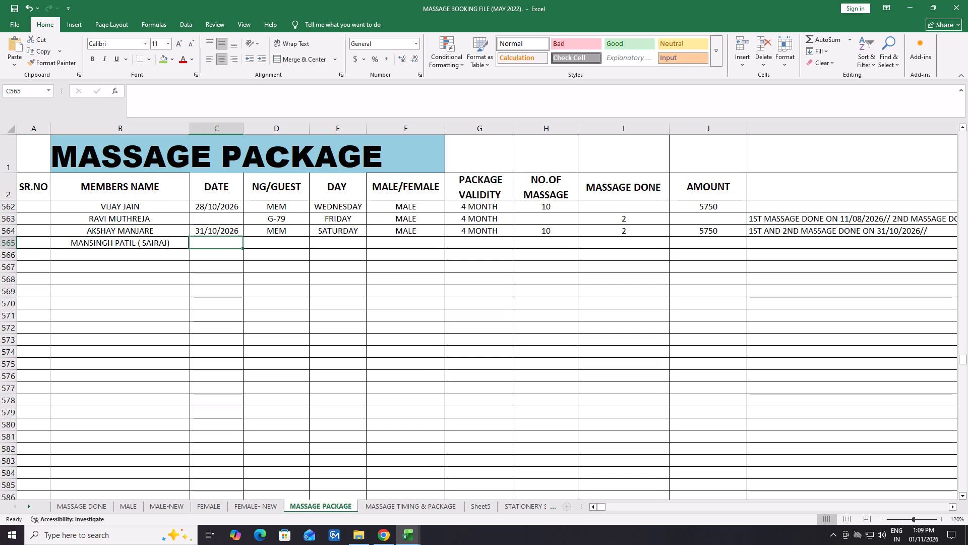
{"action": "left_click", "coordinate": [231, 231]}
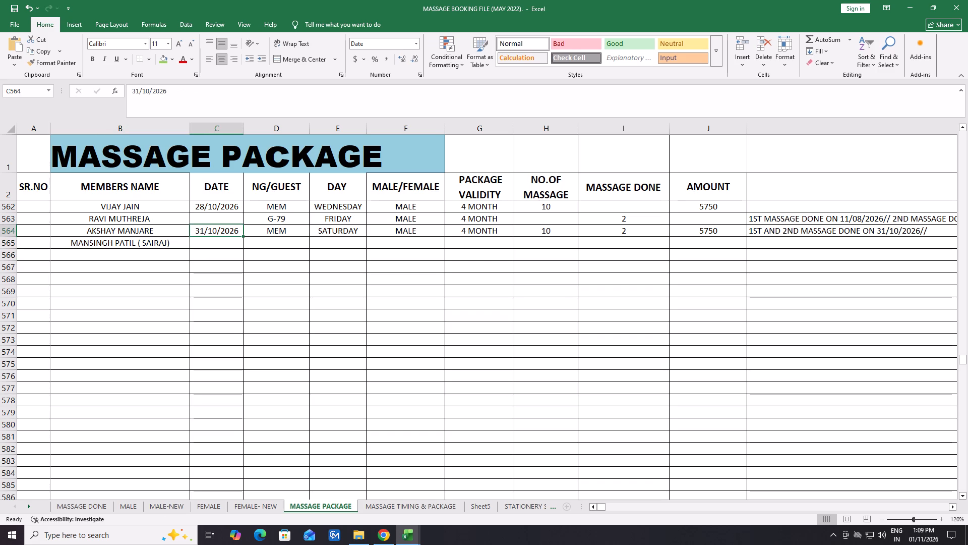
{"action": "left_click_drag", "start_coordinate": [243, 236], "coordinate": [239, 244]}
{"action": "left_click", "coordinate": [239, 244]}
Fill the new entry in row 565 with MEM as guest type, SUNDAY as day and MALE as gender.
{"action": "left_click", "coordinate": [274, 245]}
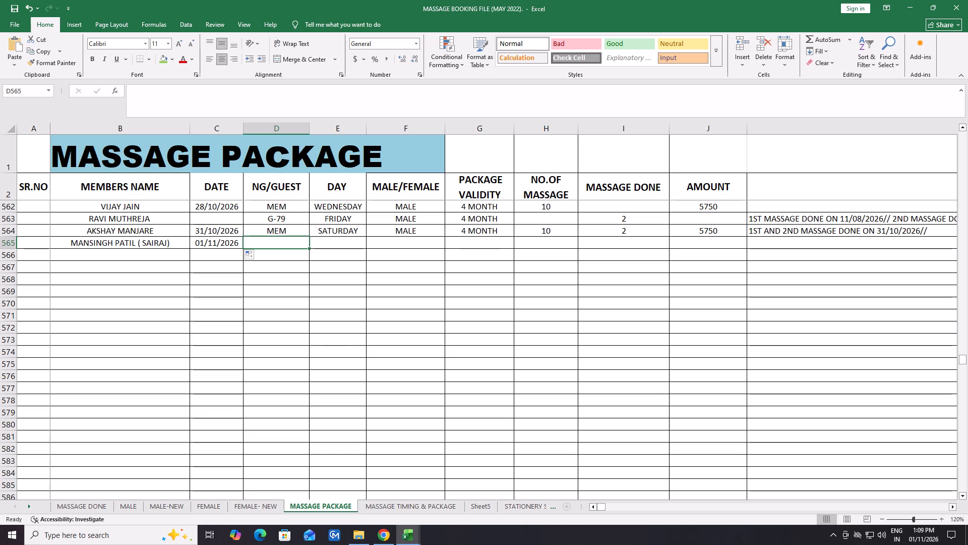
{"action": "key", "text": "ctrl+d"}
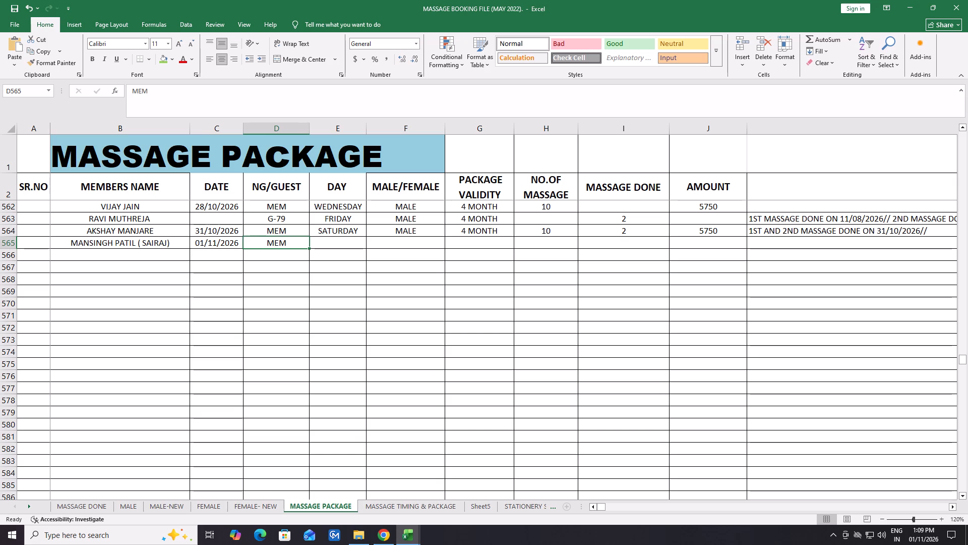
{"action": "left_click", "coordinate": [337, 243]}
{"action": "key", "text": "s"}
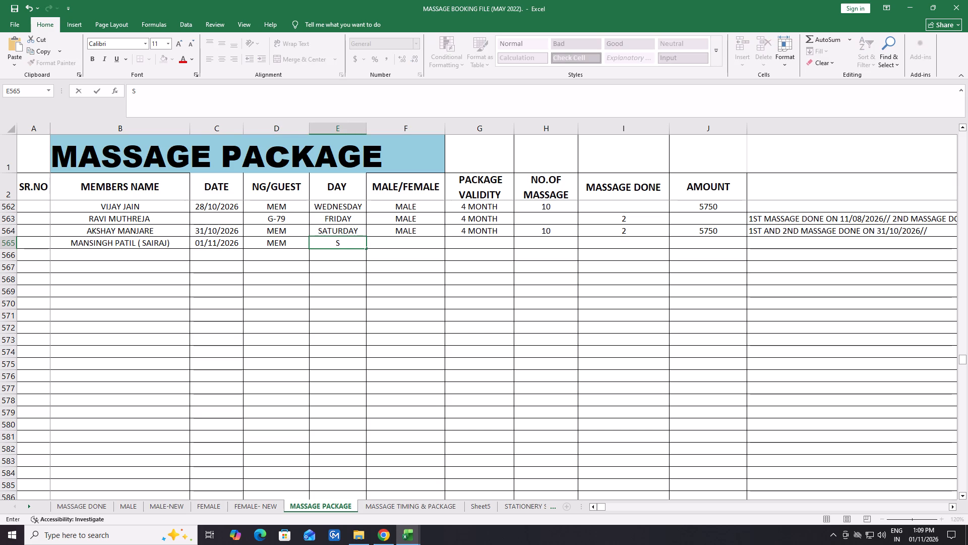
{"action": "key", "text": "u"}
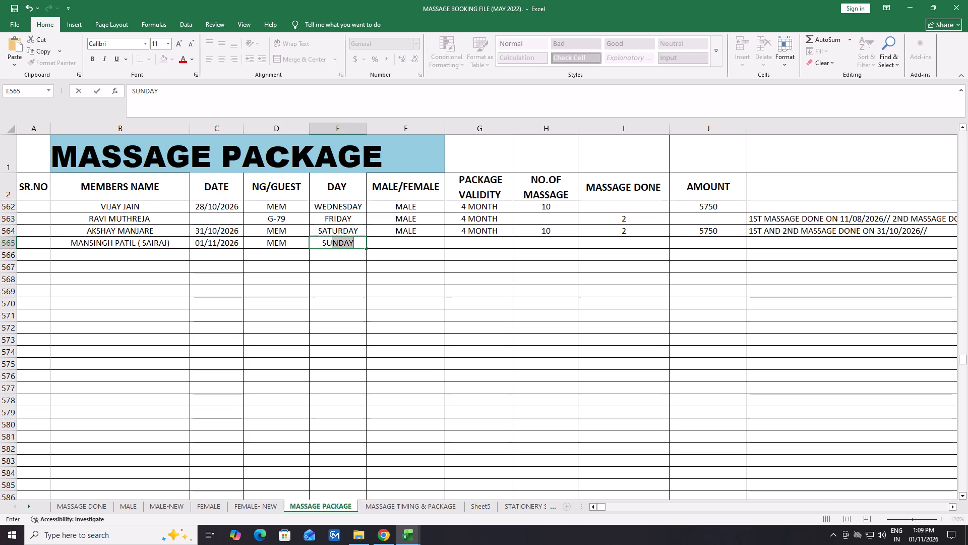
{"action": "left_click", "coordinate": [399, 242]}
{"action": "key", "text": "ctrl+d"}
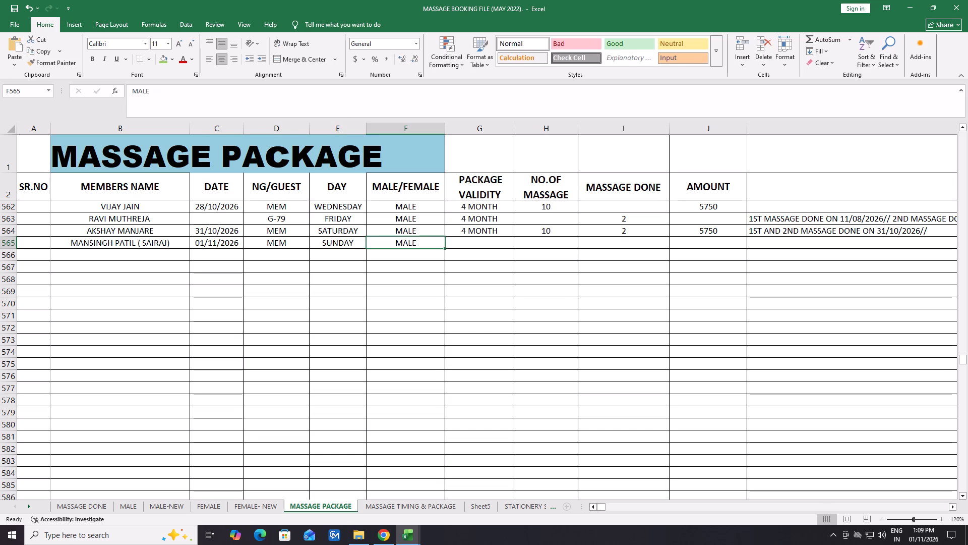
Complete row 565's package details with validity 4 MONTH, 10 massages, 0 massages done and amount 5750.
{"action": "left_click", "coordinate": [479, 241]}
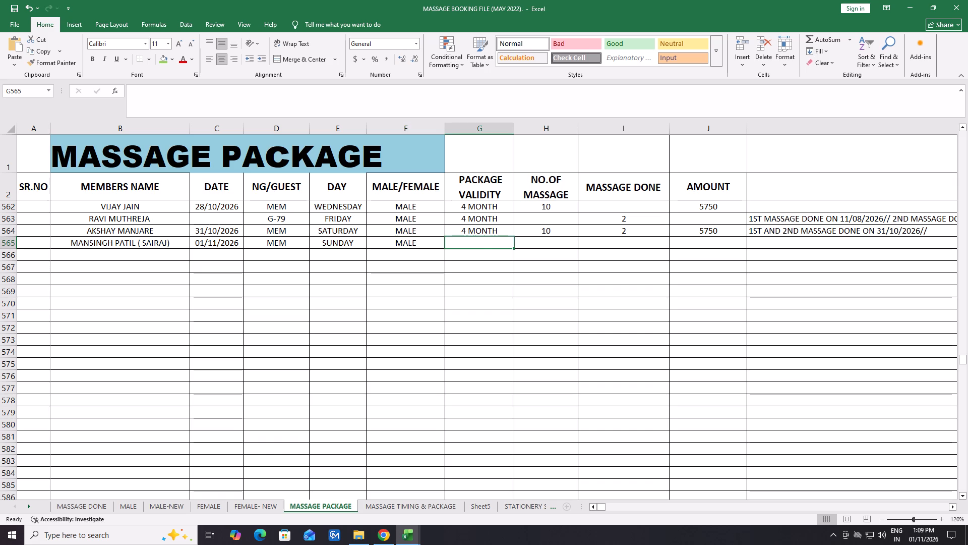
{"action": "key", "text": "ctrl+d"}
{"action": "left_click", "coordinate": [538, 248]}
{"action": "type", "text": "10"}
{"action": "key", "text": "Right"}
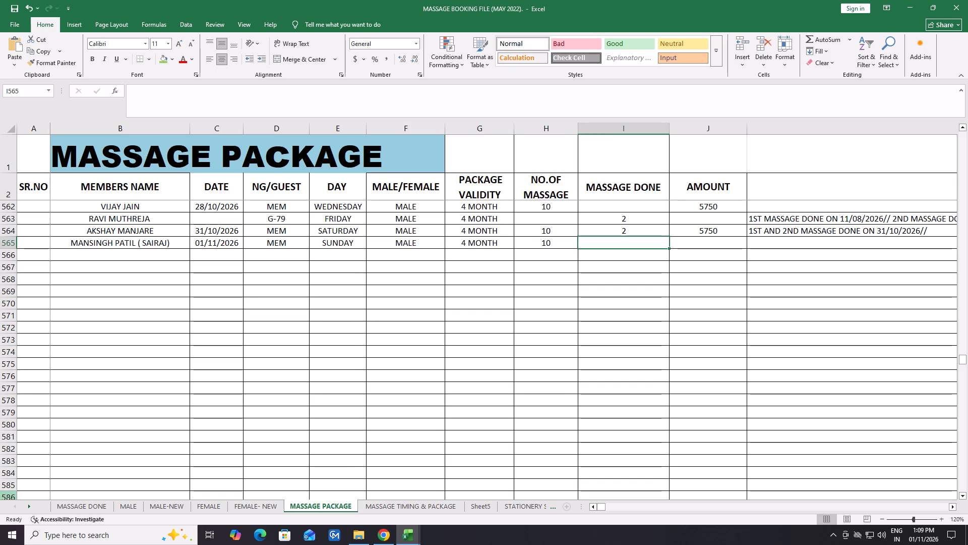
{"action": "key", "text": "0"}
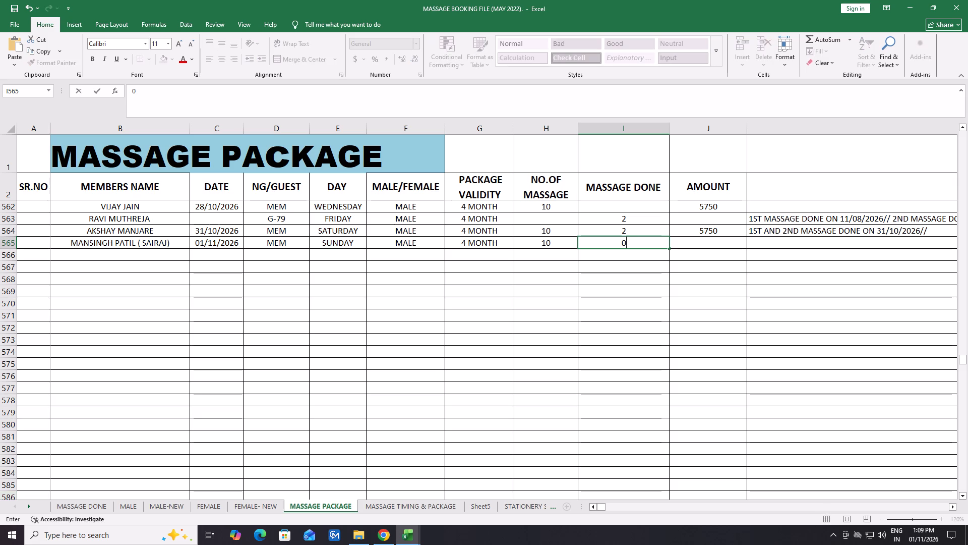
{"action": "key", "text": "Right"}
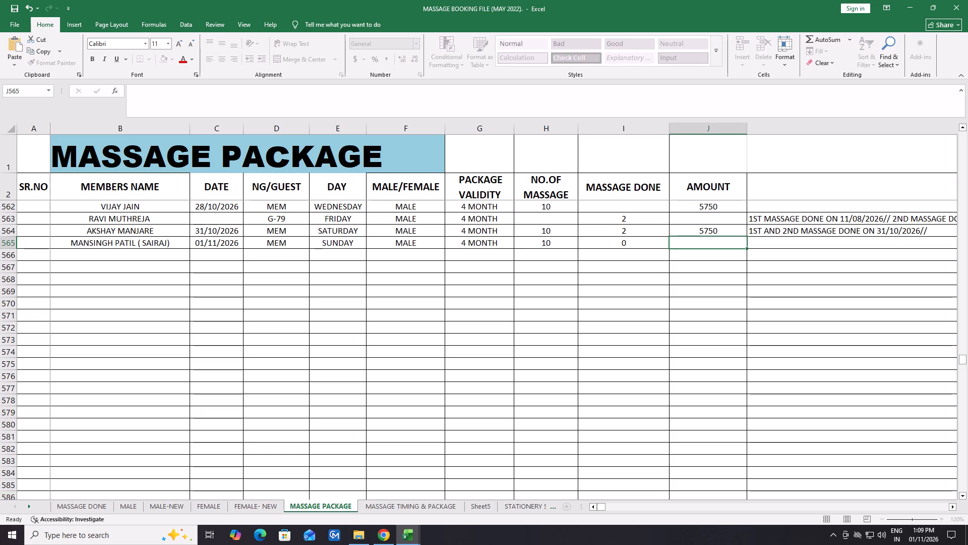
{"action": "key", "text": "ctrl+d"}
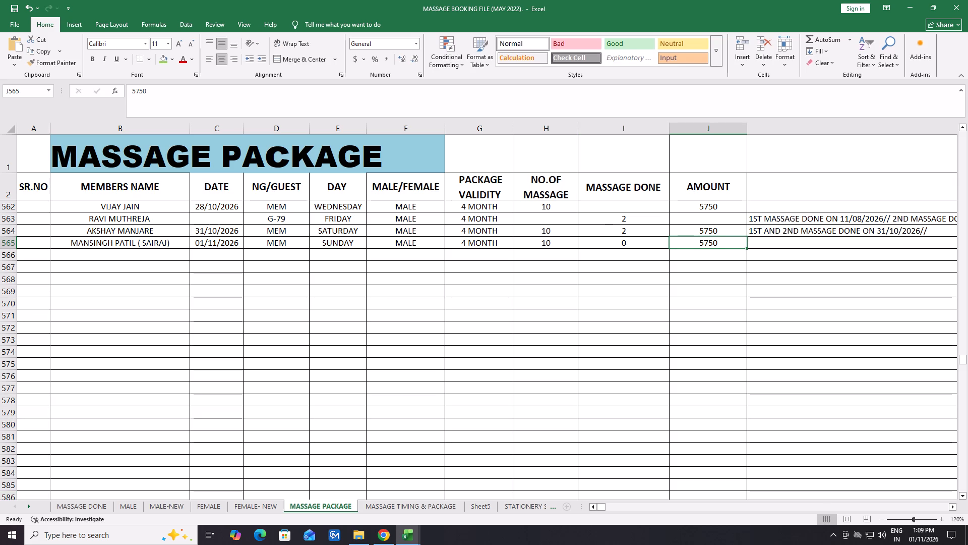
Enter the remark "1ST MASSAGE DONE ON 01/11/2026//" for row 565 and save the workbook.
{"action": "double_click", "coordinate": [805, 241]}
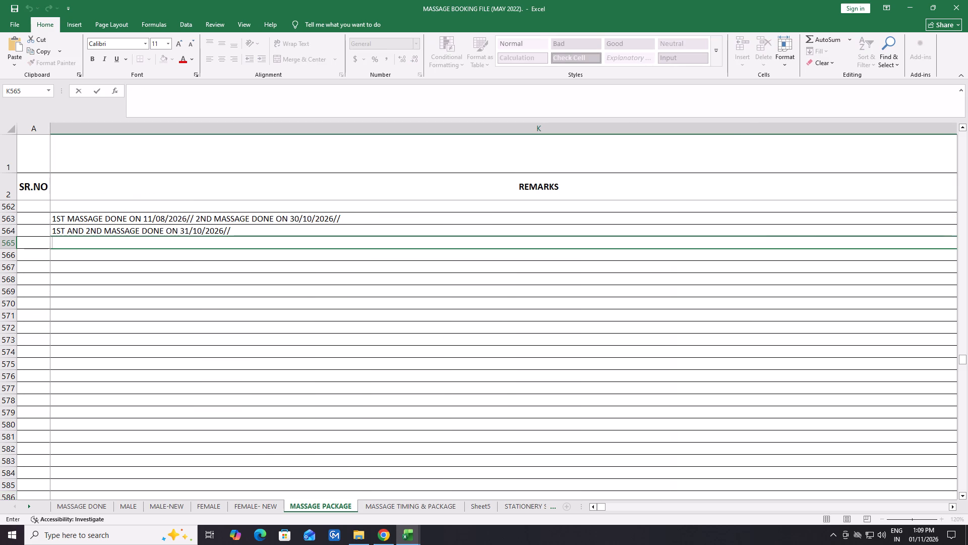
{"action": "type", "text": "1ST"}
{"action": "key", "text": "space"}
{"action": "type", "text": "MASSAGE DONE ON"}
{"action": "key", "text": "space"}
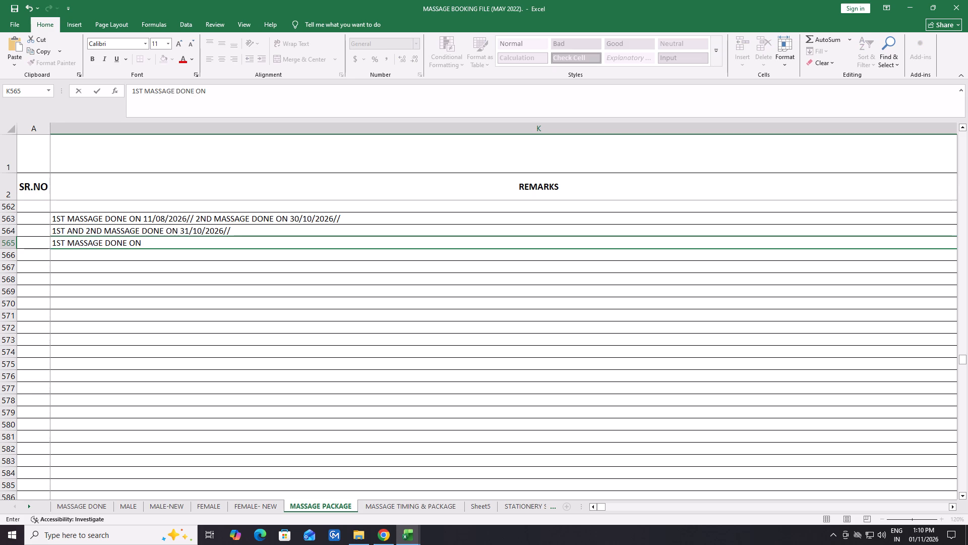
{"action": "type", "text": "01"}
{"action": "key", "text": "slash"}
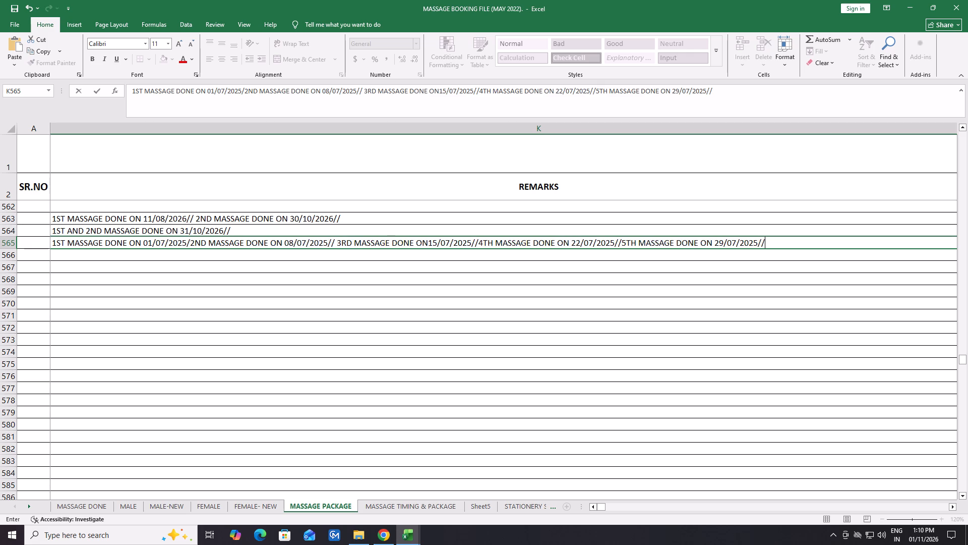
{"action": "type", "text": "11/"}
{"action": "type", "text": "2026"}
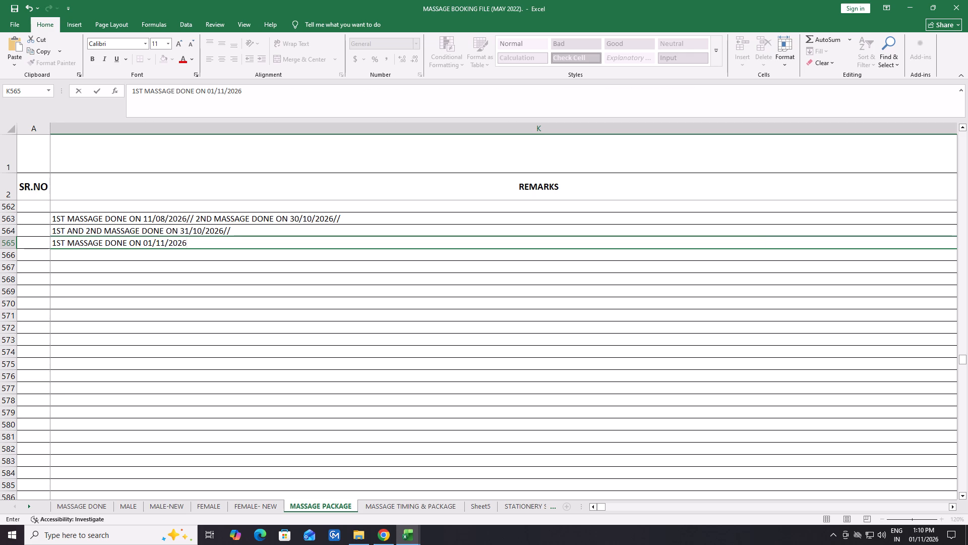
{"action": "type", "text": "//"}
{"action": "key", "text": "Return"}
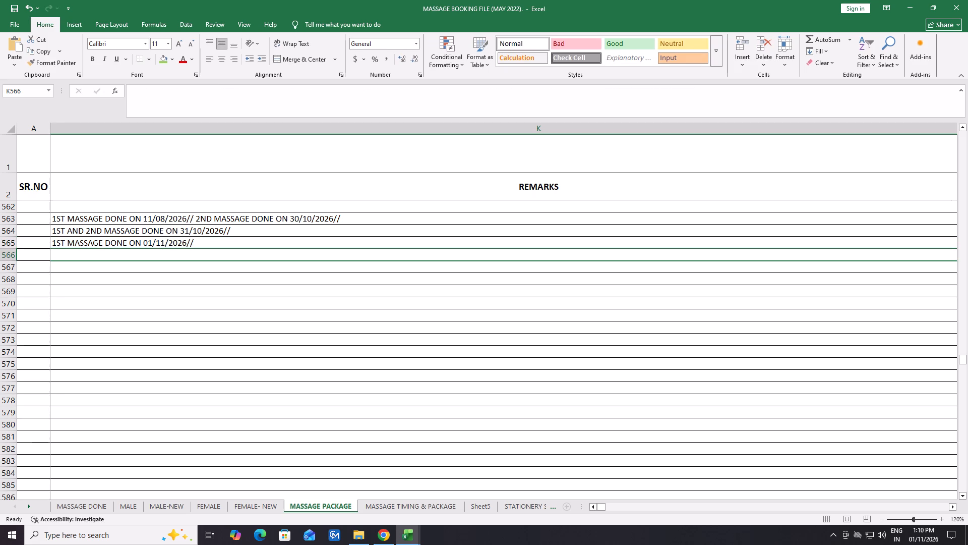
{"action": "double_click", "coordinate": [275, 310]}
{"action": "key", "text": "ctrl+s"}
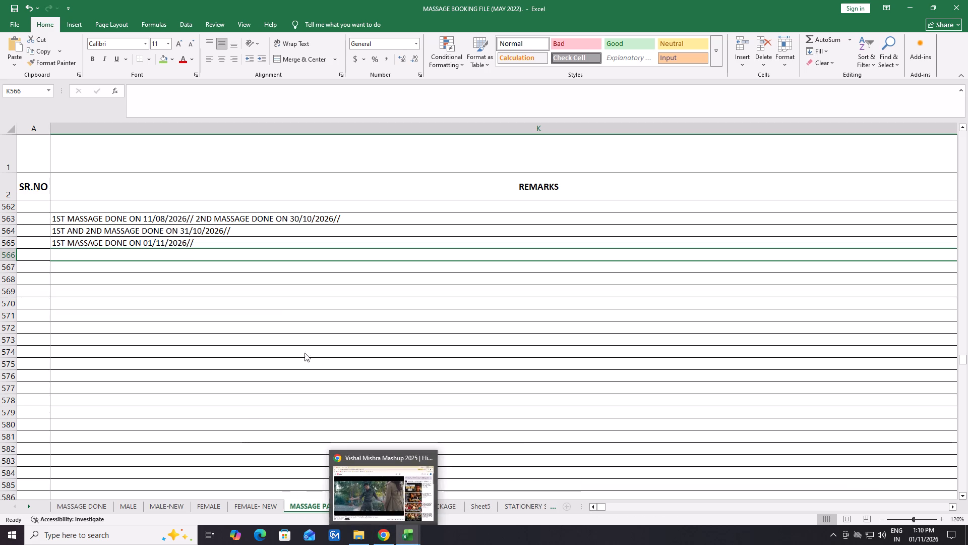
Change the number of massages in row 565 to 10+1.
{"action": "left_click", "coordinate": [591, 506]}
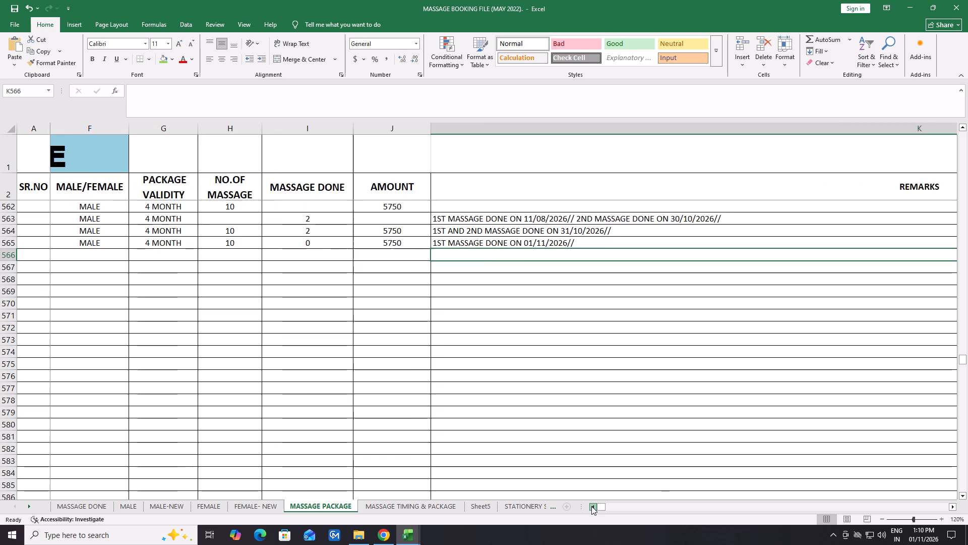
{"action": "left_click", "coordinate": [591, 506]}
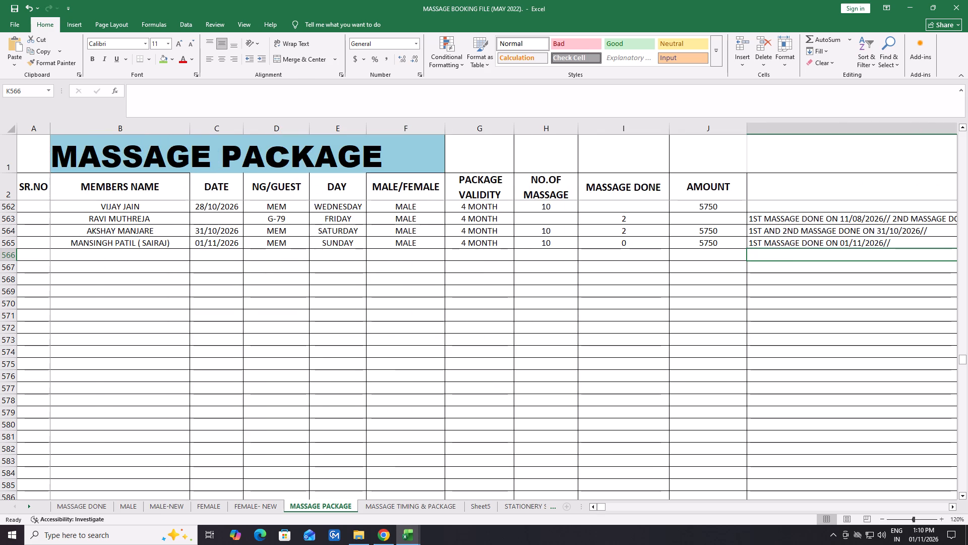
{"action": "double_click", "coordinate": [564, 241]}
{"action": "scroll", "coordinate": [564, 241], "scroll_direction": "up", "scroll_amount": 7}
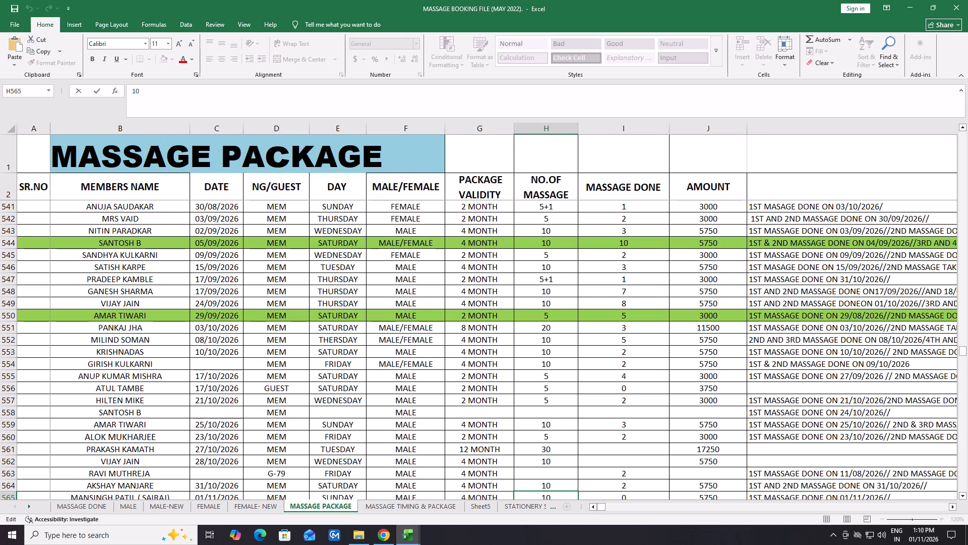
{"action": "scroll", "coordinate": [501, 365], "scroll_direction": "down", "scroll_amount": 5}
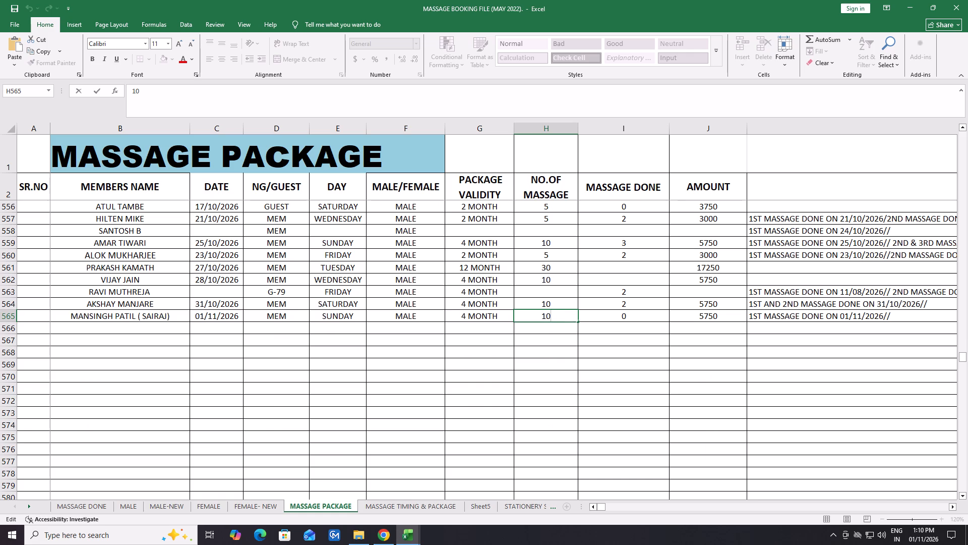
{"action": "key", "text": "plus"}
{"action": "key", "text": "1"}
{"action": "key", "text": "Return"}
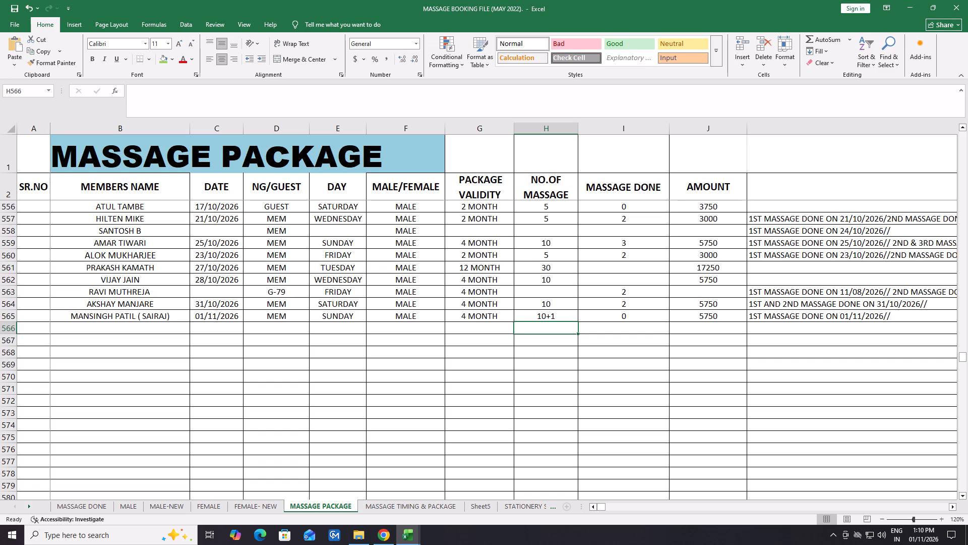
In the MALE-NEW sheet, fill the 1-Nov-2026 bookings at 12 to 1 and 11 to 12 with green.
{"action": "left_click", "coordinate": [168, 507]}
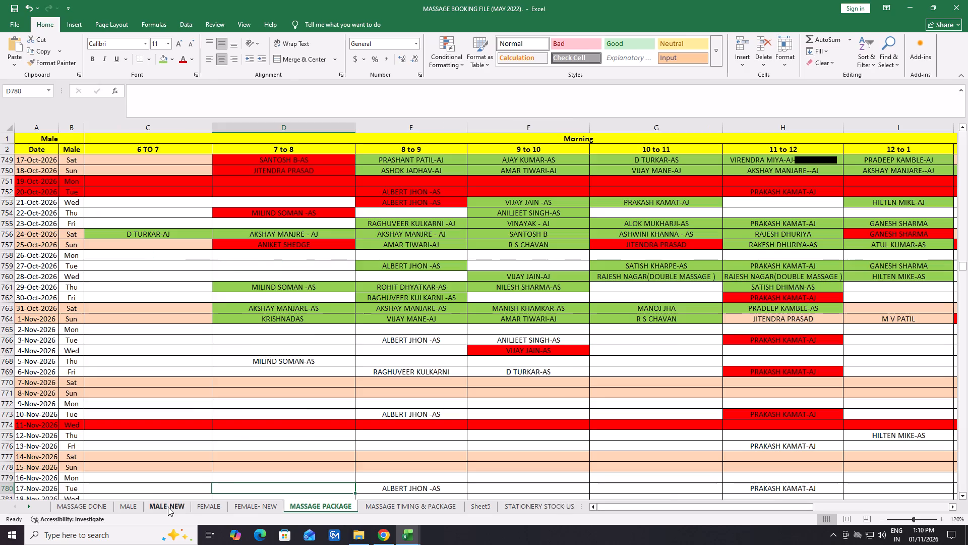
{"action": "left_click", "coordinate": [893, 321]}
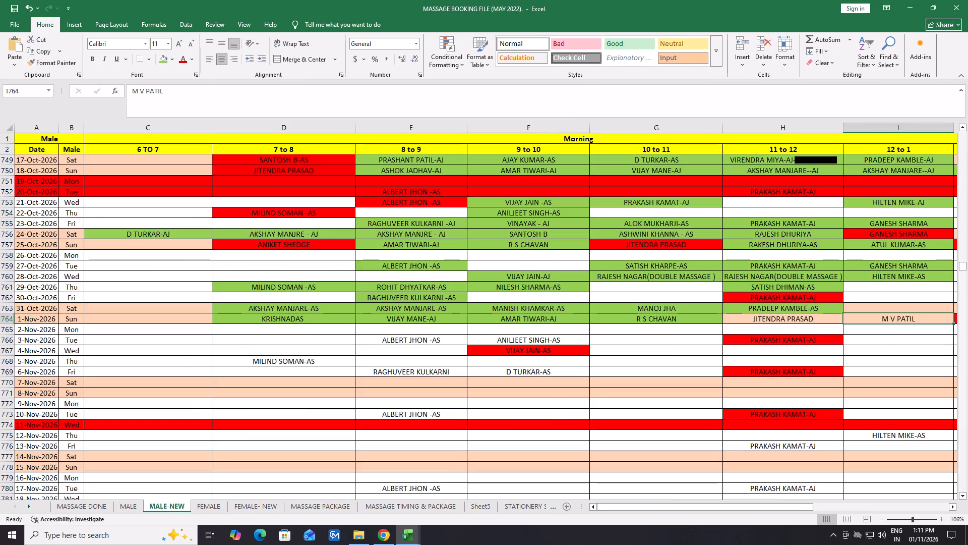
{"action": "left_click", "coordinate": [166, 64]}
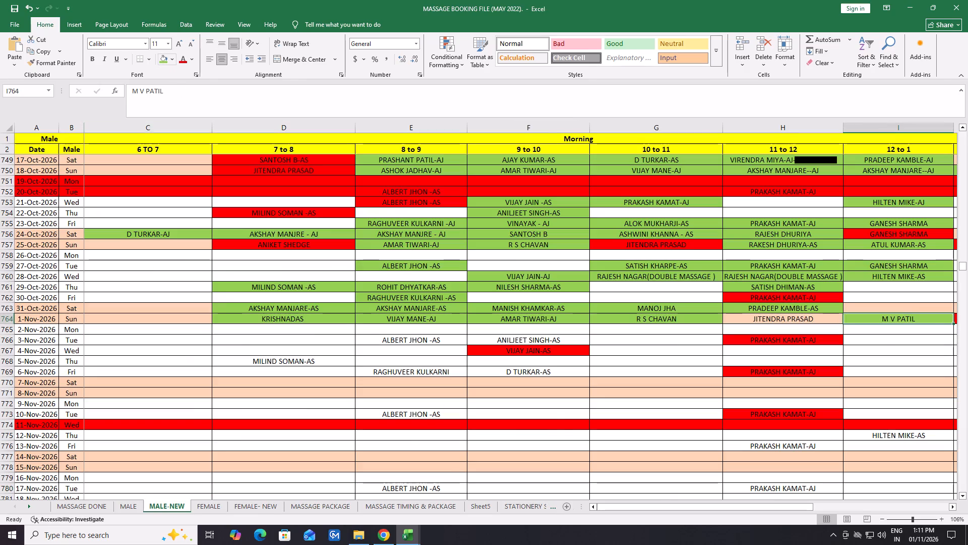
{"action": "double_click", "coordinate": [804, 323]}
{"action": "double_click", "coordinate": [802, 320]}
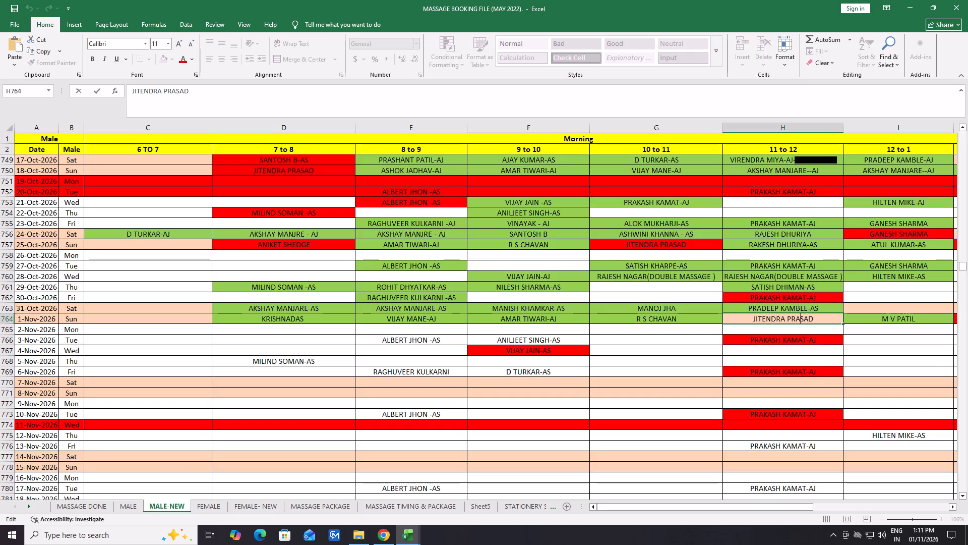
{"action": "left_click", "coordinate": [895, 344]}
{"action": "left_click", "coordinate": [816, 321]}
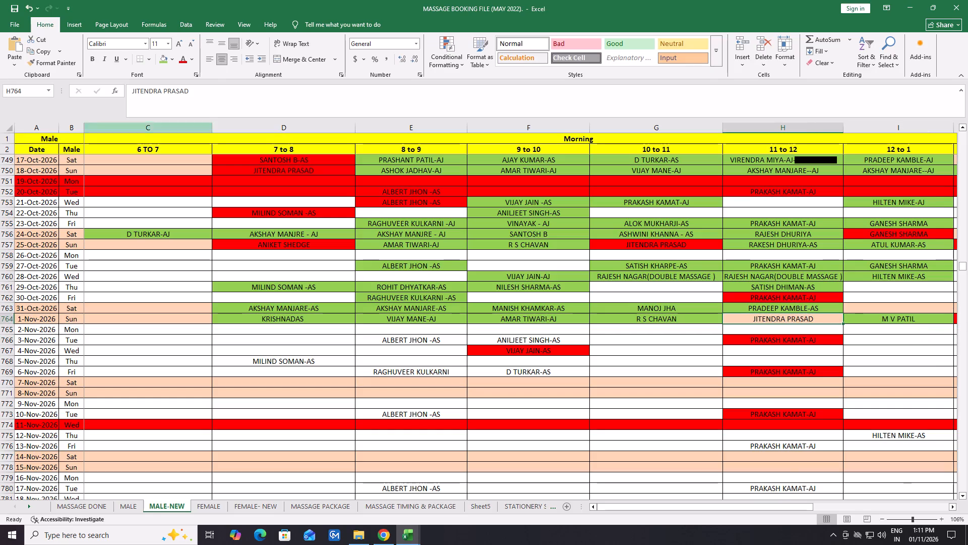
{"action": "left_click", "coordinate": [162, 63]}
{"action": "left_click", "coordinate": [866, 357]}
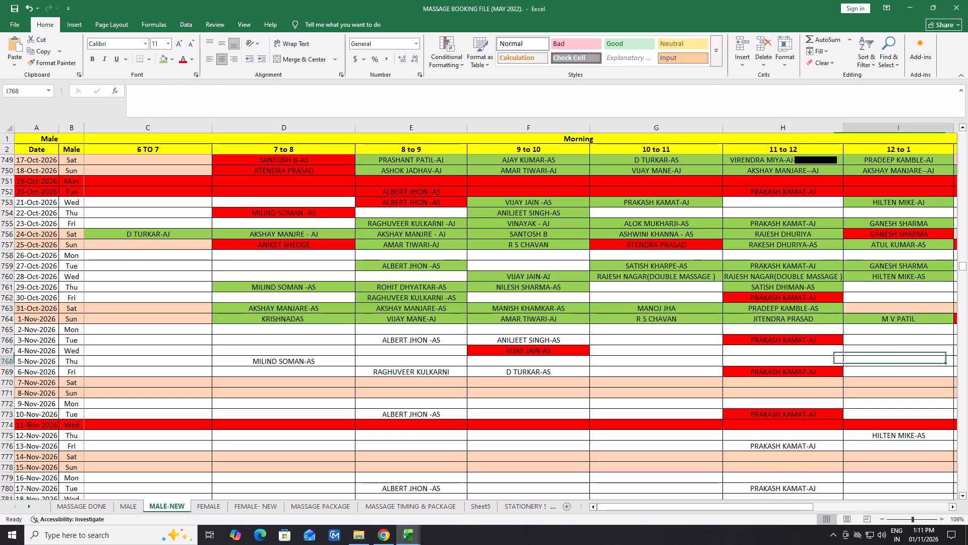
Delete the 10:00AM ARYAN booking in row 4018 of the MALE sheet.
{"action": "left_click", "coordinate": [130, 505]}
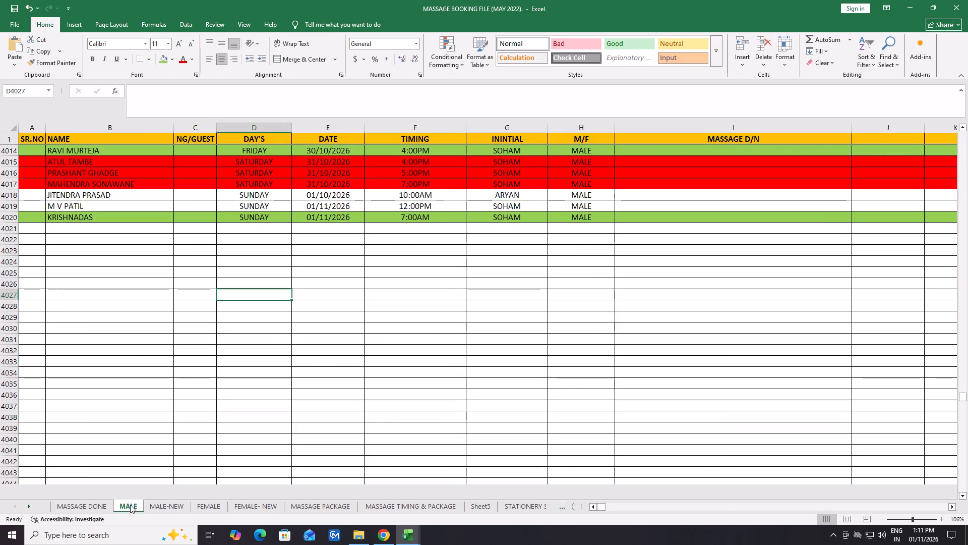
{"action": "left_click", "coordinate": [5, 197]}
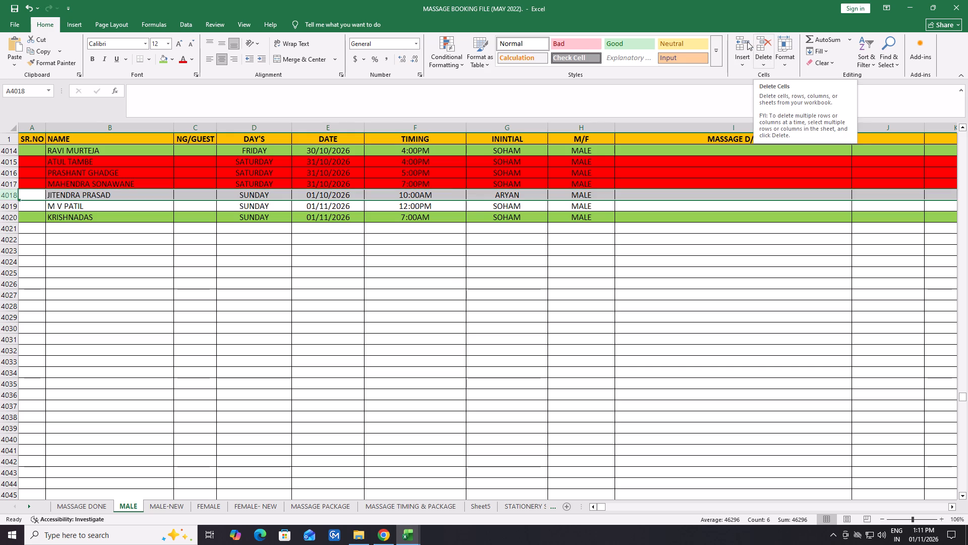
{"action": "left_click", "coordinate": [760, 48]}
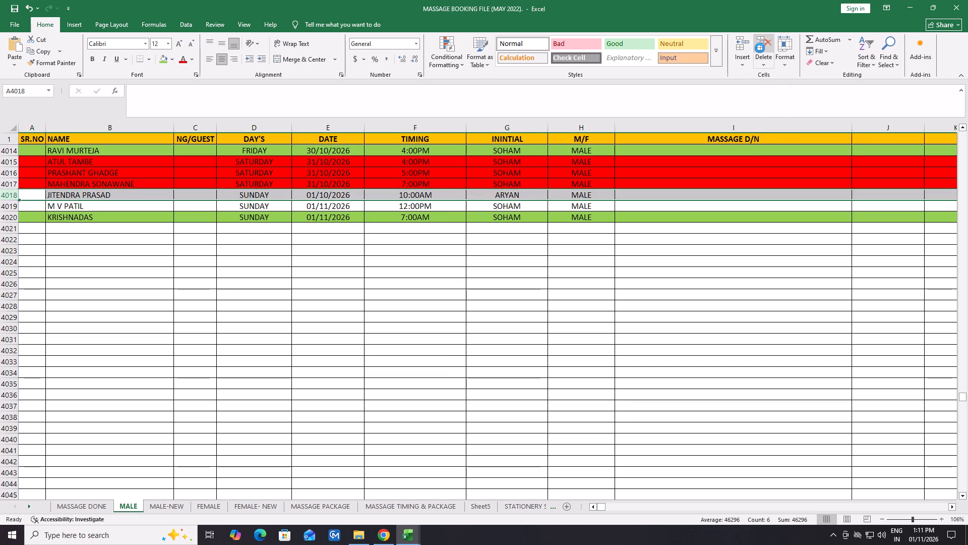
Fill the 12:00PM booking row dated 01/11/2026 in the MALE sheet with green.
{"action": "left_click", "coordinate": [163, 60]}
Copy the 12:00PM booking dated 01/11/2026 from row 4018 of MALE into row 3306 of MASSAGE DONE and centre its name.
{"action": "scroll", "coordinate": [246, 281], "scroll_direction": "up", "scroll_amount": 3}
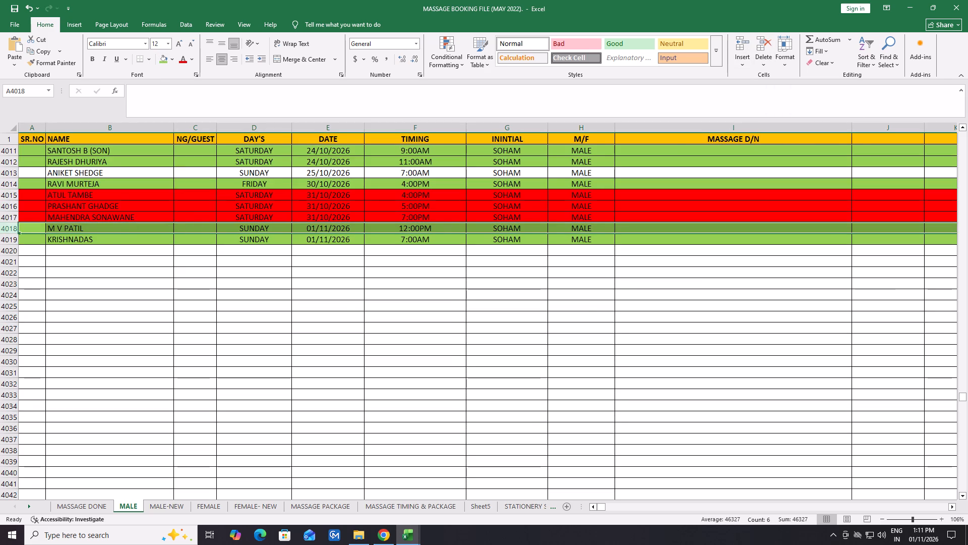
{"action": "key", "text": "ctrl+c"}
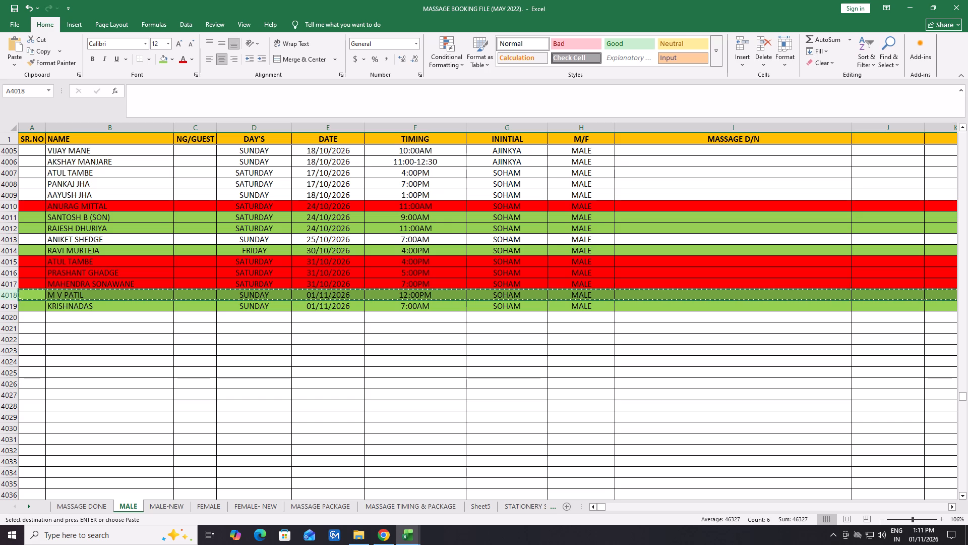
{"action": "left_click", "coordinate": [100, 506]}
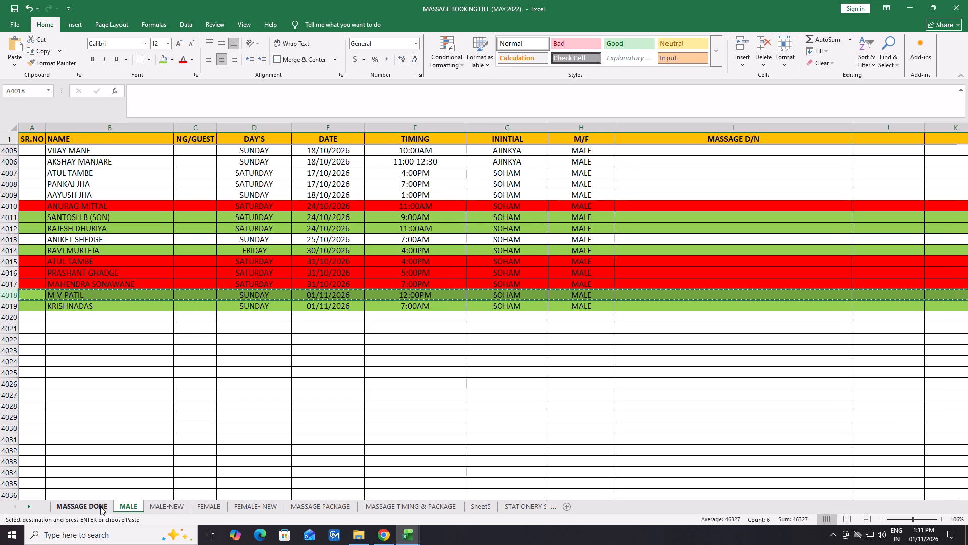
{"action": "left_click", "coordinate": [15, 392]}
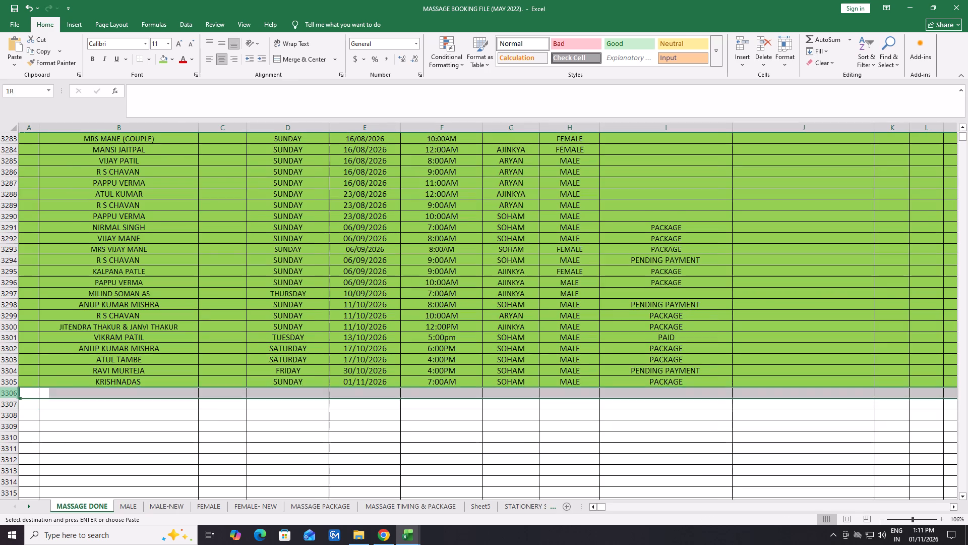
{"action": "key", "text": "ctrl+v"}
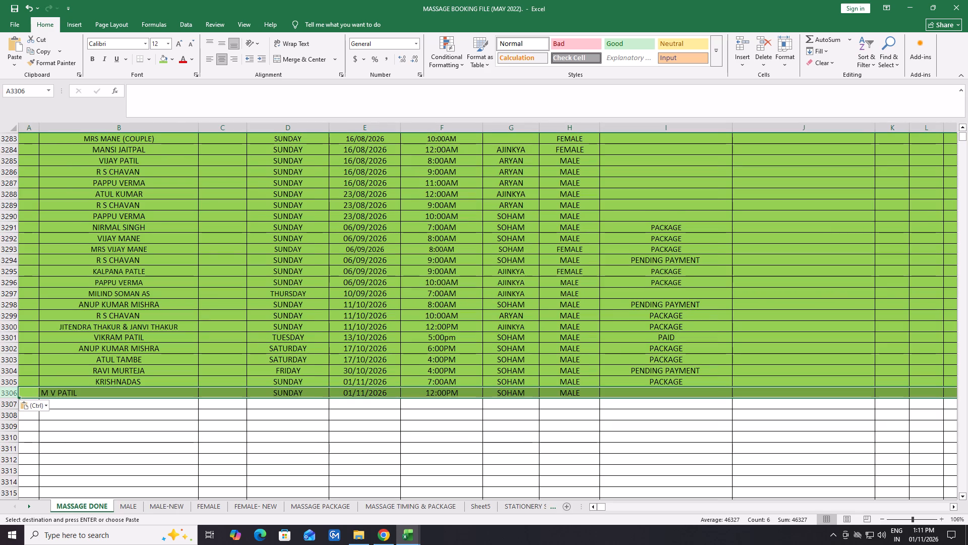
{"action": "left_click", "coordinate": [158, 391]}
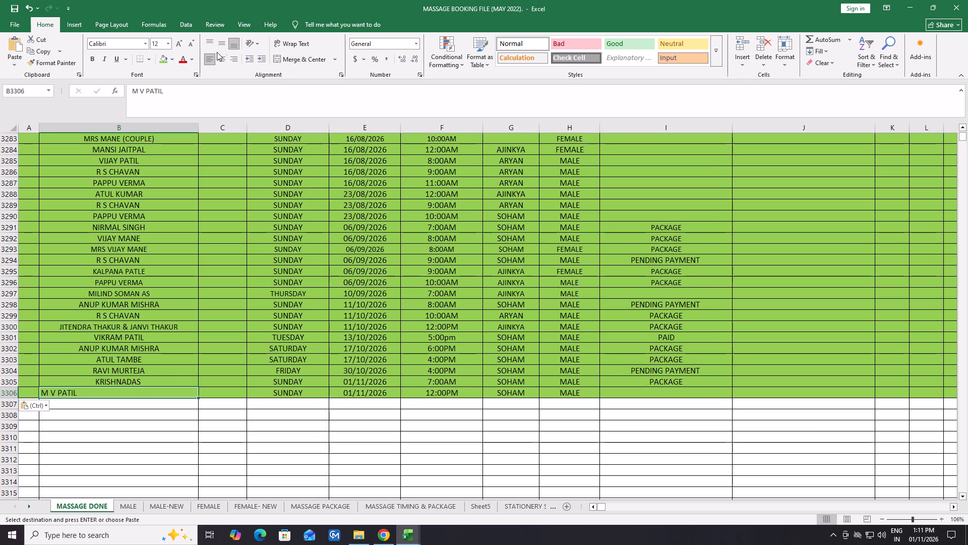
{"action": "left_click", "coordinate": [218, 59]}
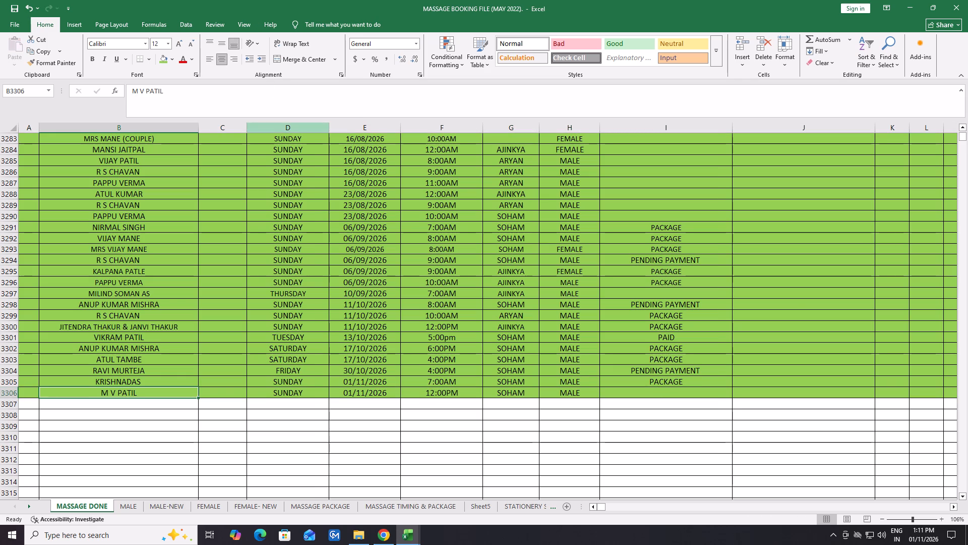
Fill PACKAGE down from row 3305 into column I of the 12:00PM booking in row 3306 and save the workbook.
{"action": "left_click", "coordinate": [657, 391]}
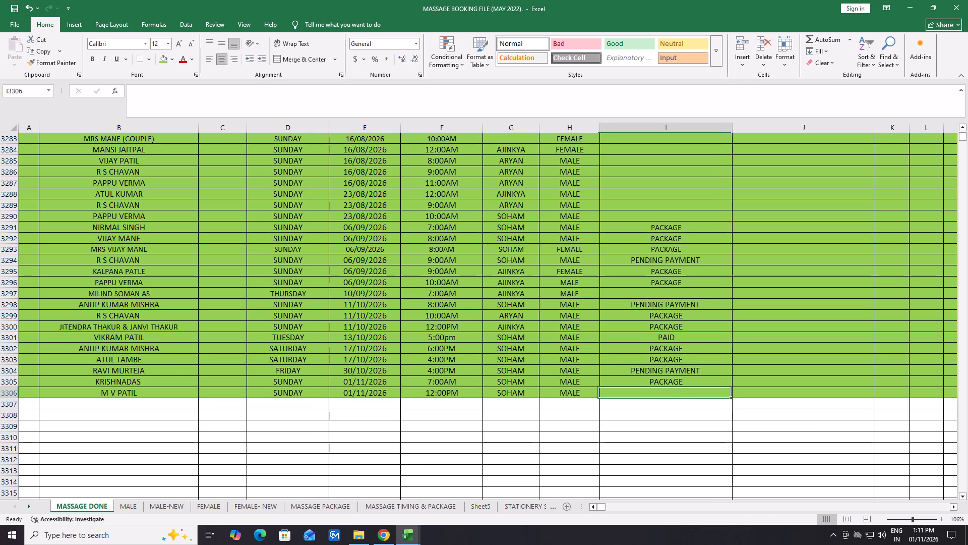
{"action": "key", "text": "ctrl+d"}
{"action": "left_click", "coordinate": [713, 438]}
{"action": "key", "text": "ctrl+s"}
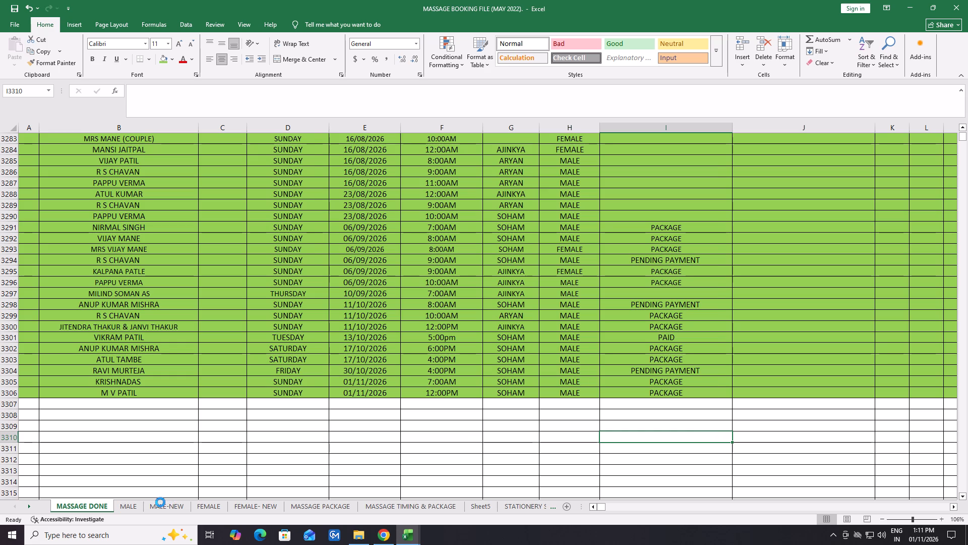
Return to the booking sheets and open the MALE-NEW sheet.
{"action": "left_click", "coordinate": [135, 506]}
{"action": "triple_click", "coordinate": [175, 515]}
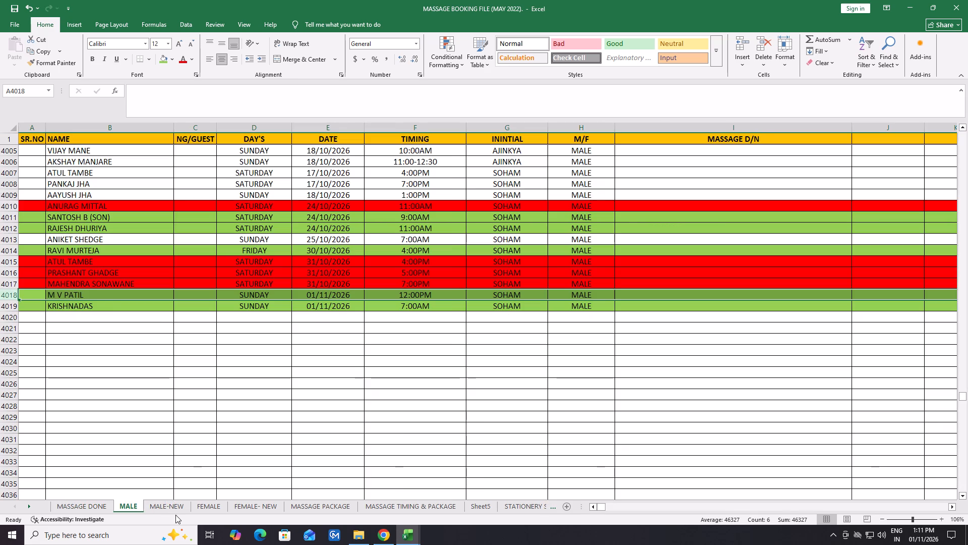
{"action": "left_click", "coordinate": [174, 512]}
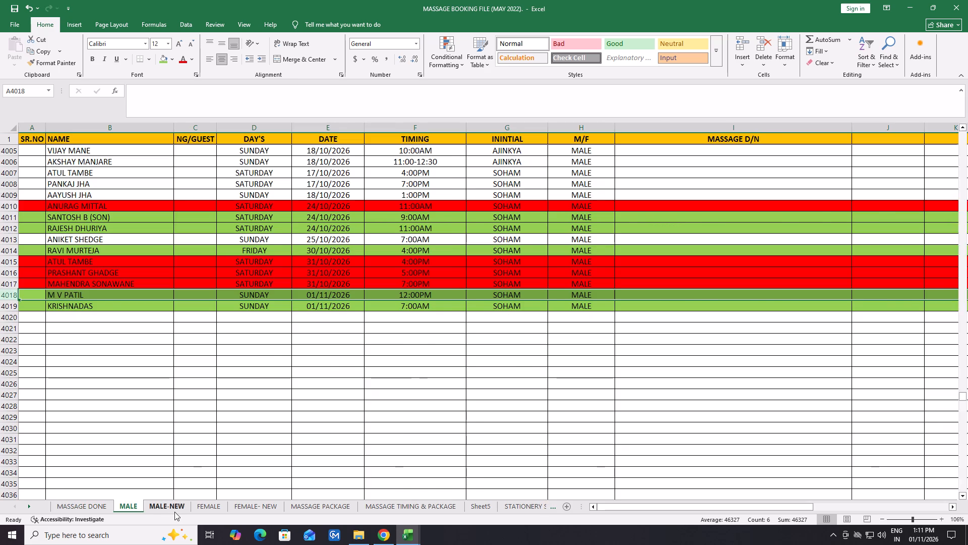
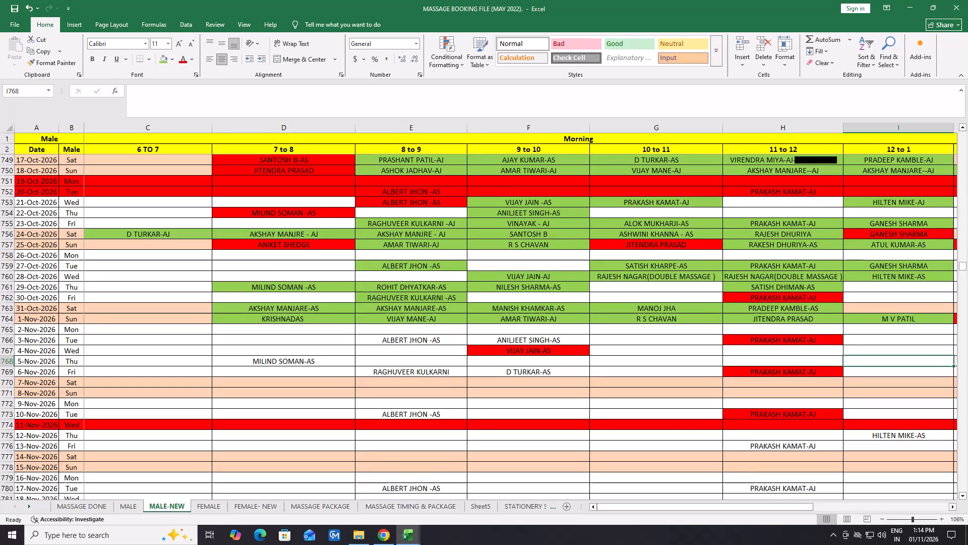
Clear the remark for the package dated 01/11/2026 in row 565 of MASSAGE PACKAGE and save the workbook.
{"action": "left_click", "coordinate": [240, 508]}
{"action": "left_click", "coordinate": [487, 432]}
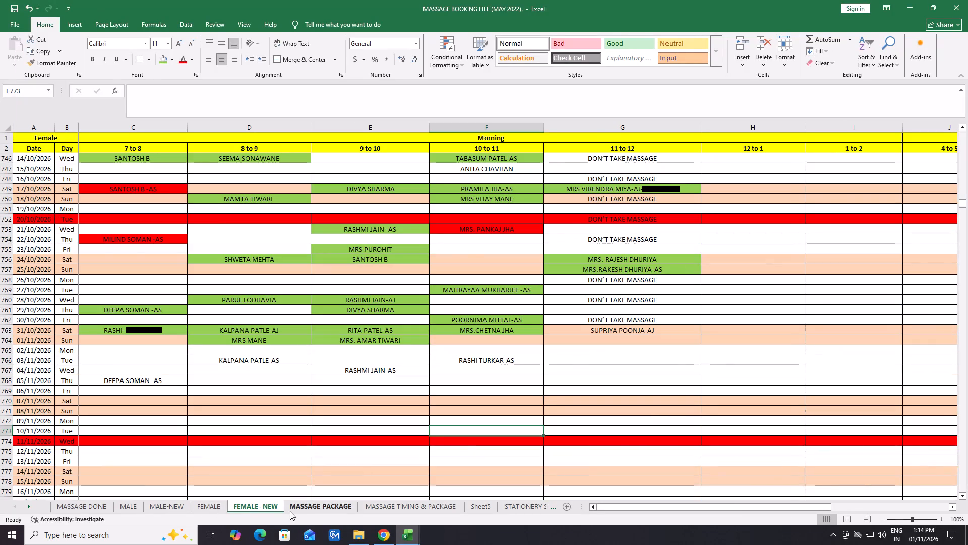
{"action": "left_click", "coordinate": [309, 508]}
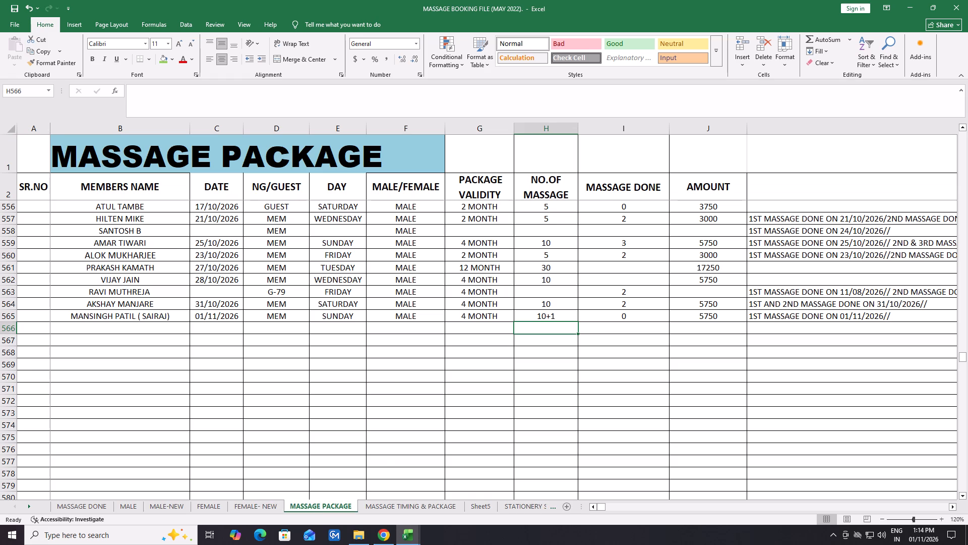
{"action": "left_click", "coordinate": [656, 355]}
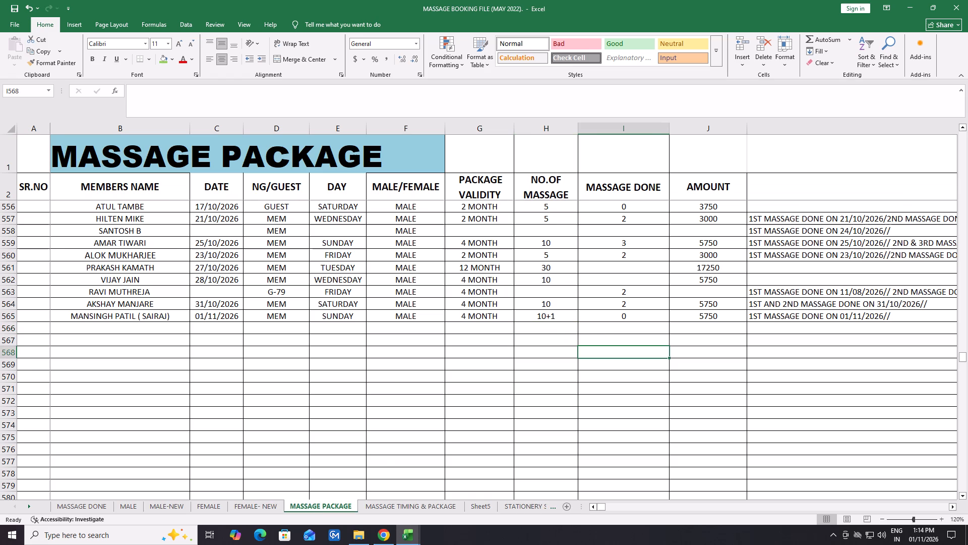
{"action": "left_click", "coordinate": [854, 319]}
{"action": "key", "text": "BackSpace"}
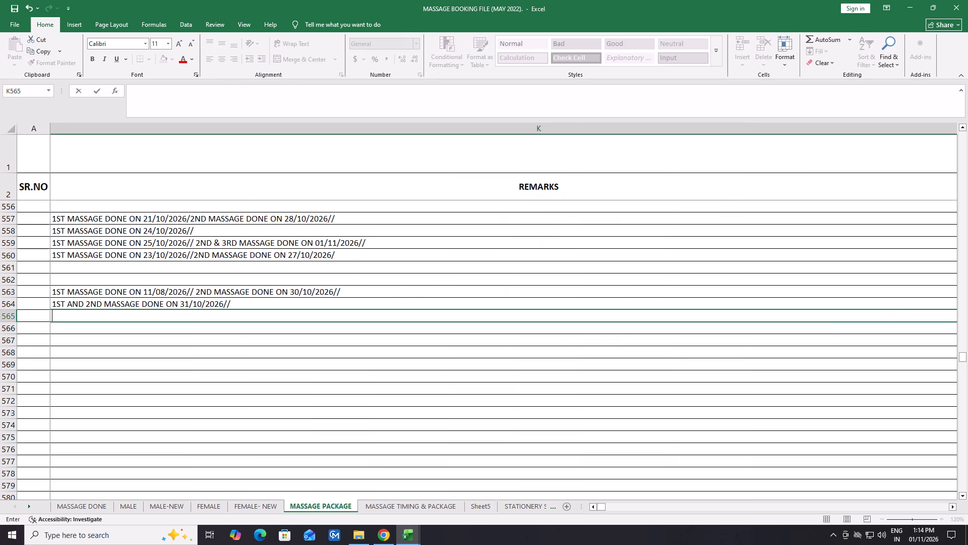
{"action": "left_click", "coordinate": [460, 399]}
{"action": "key", "text": "ctrl+s"}
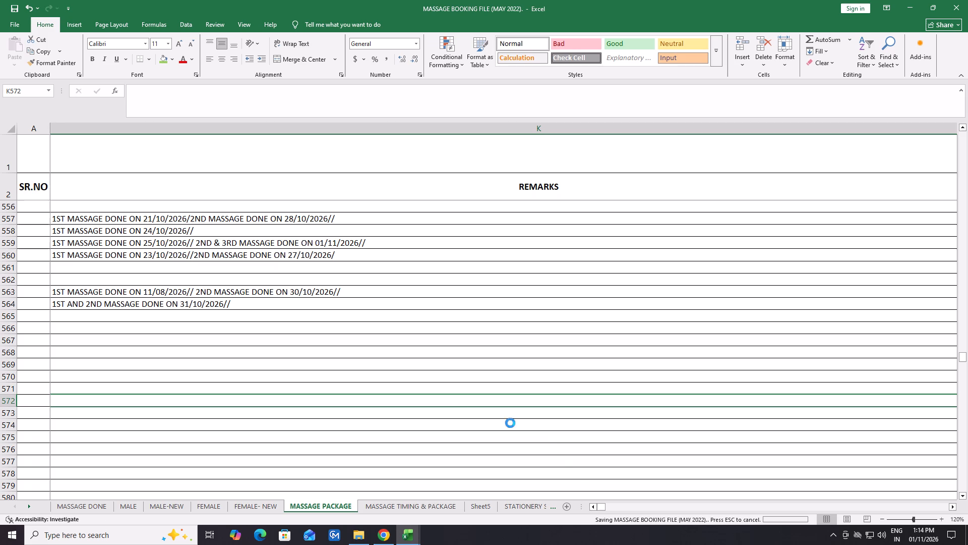
{"action": "double_click", "coordinate": [595, 508]}
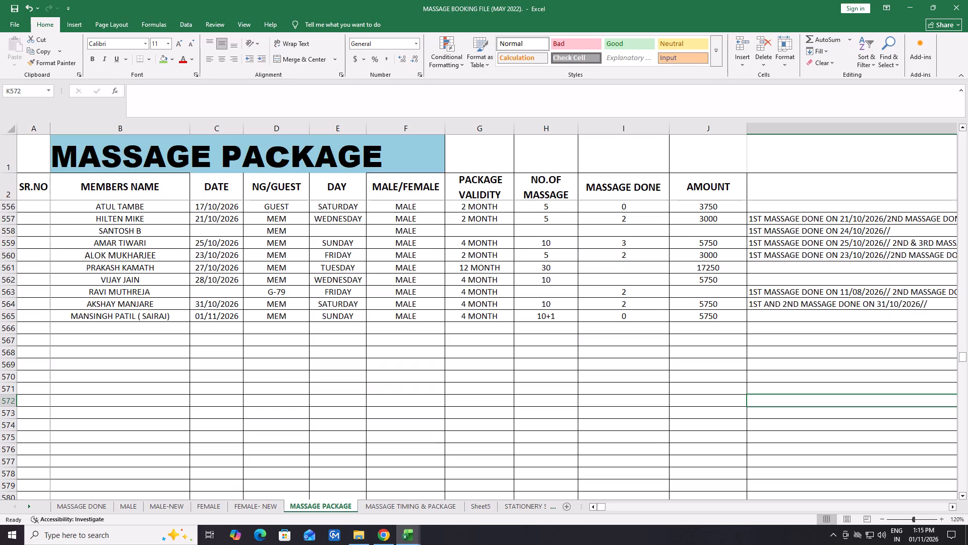
Check the 01/11/2026 row in the Daily Collection sheet of the PERSONAL COLLECTION NOV'2026 workbook.
{"action": "double_click", "coordinate": [175, 506]}
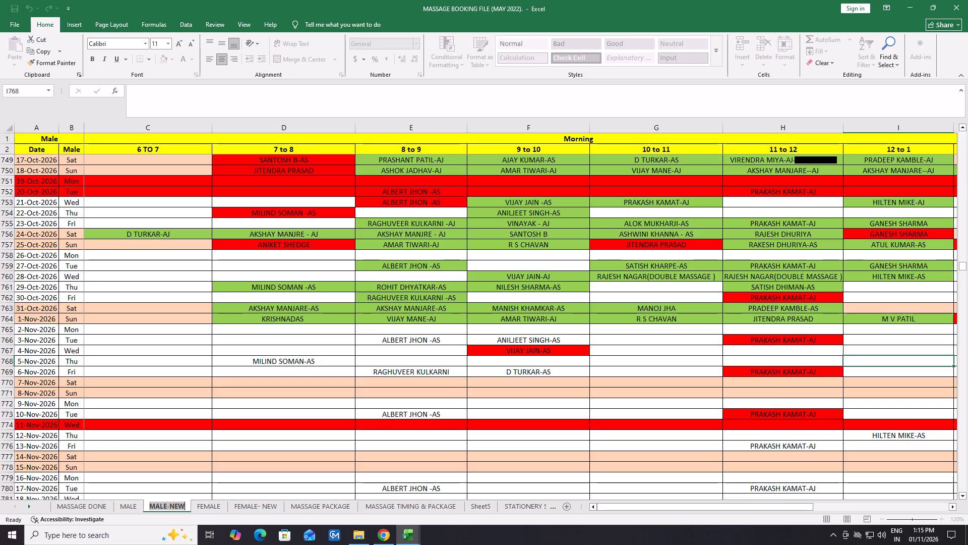
{"action": "left_click", "coordinate": [409, 539]}
{"action": "left_click", "coordinate": [523, 492]}
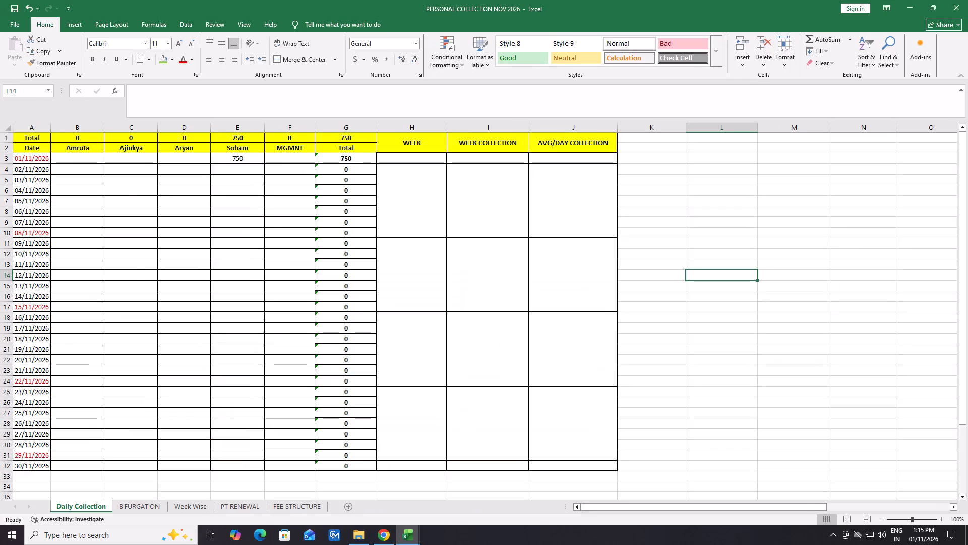
{"action": "left_click", "coordinate": [238, 159]}
{"action": "left_click", "coordinate": [750, 242]}
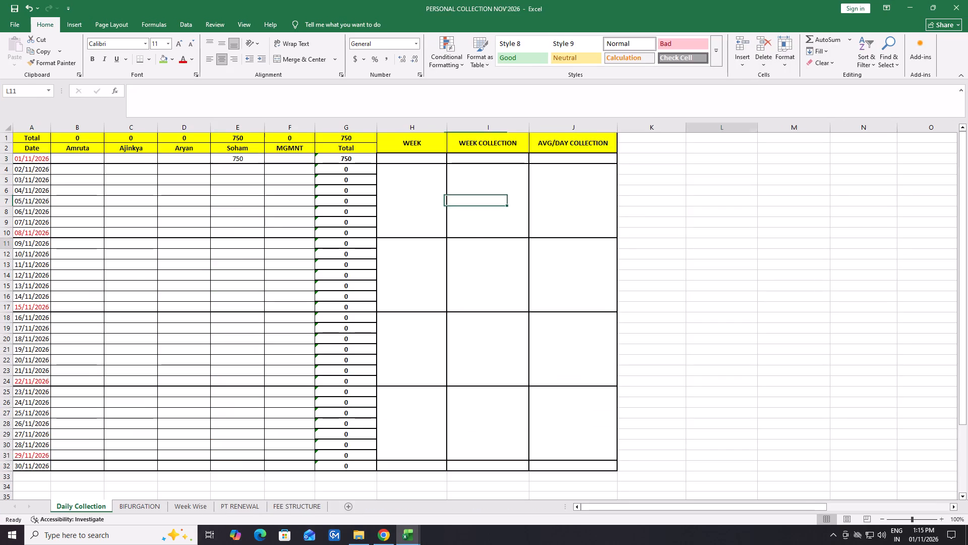
{"action": "double_click", "coordinate": [905, 7]}
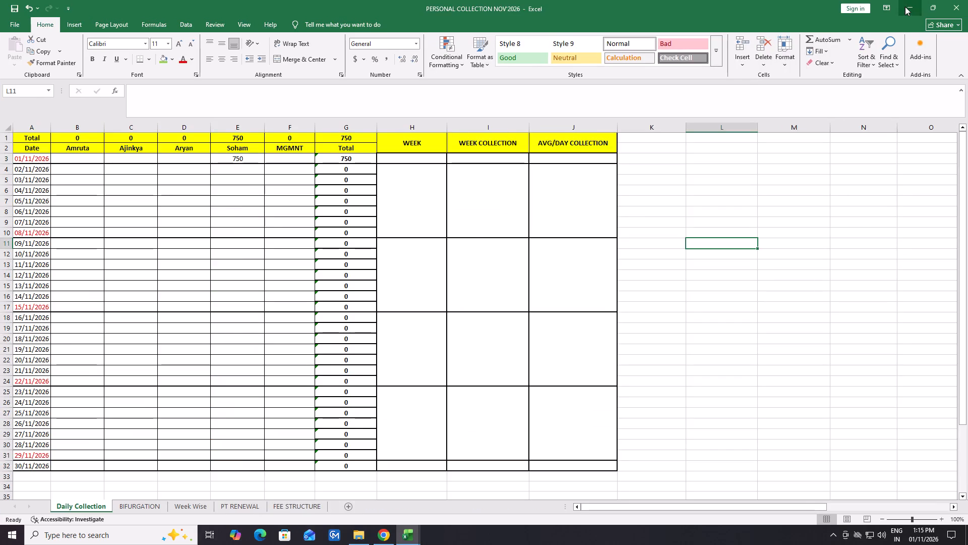
Open the PT NOVEMBER 2026 workbook from the 11. NOVEMBER 2026 folder.
{"action": "left_click", "coordinate": [360, 536]}
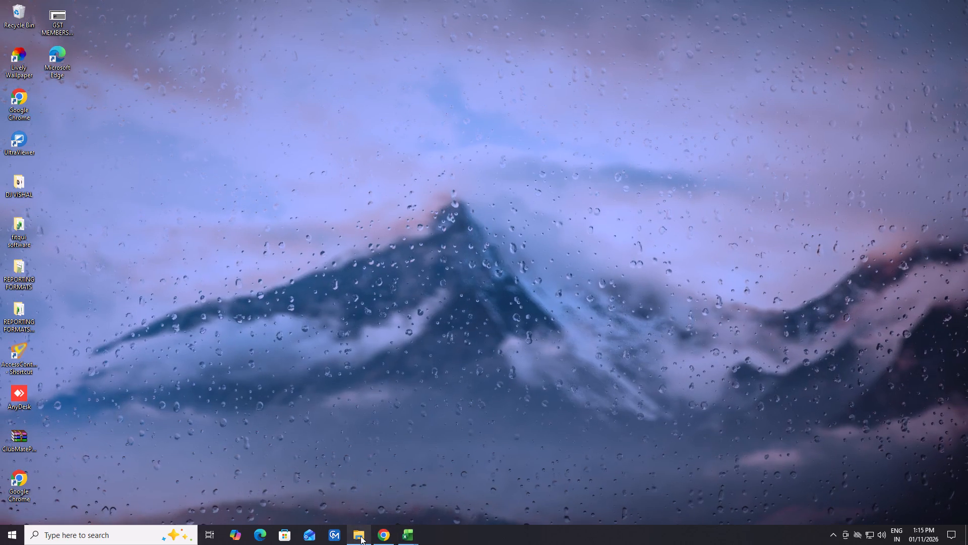
{"action": "double_click", "coordinate": [142, 105]}
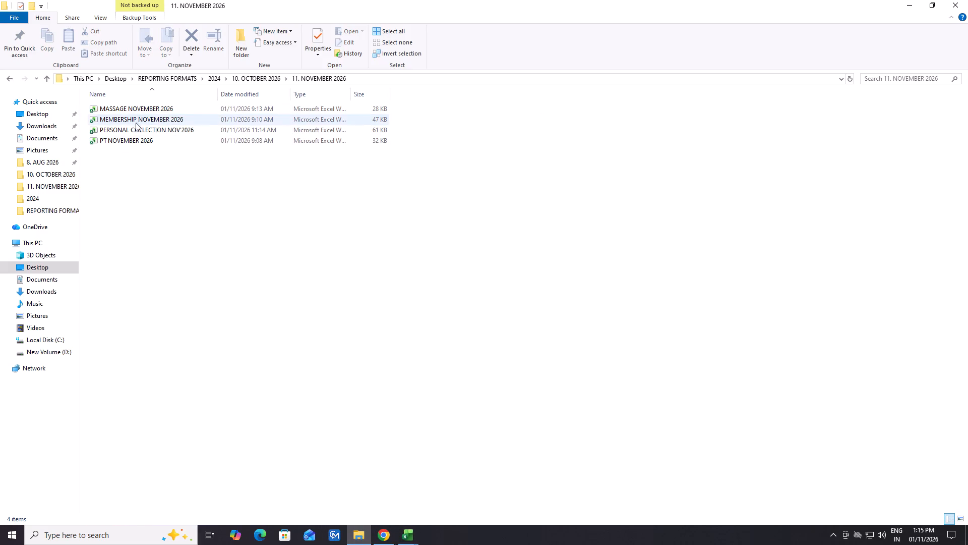
{"action": "double_click", "coordinate": [138, 141]}
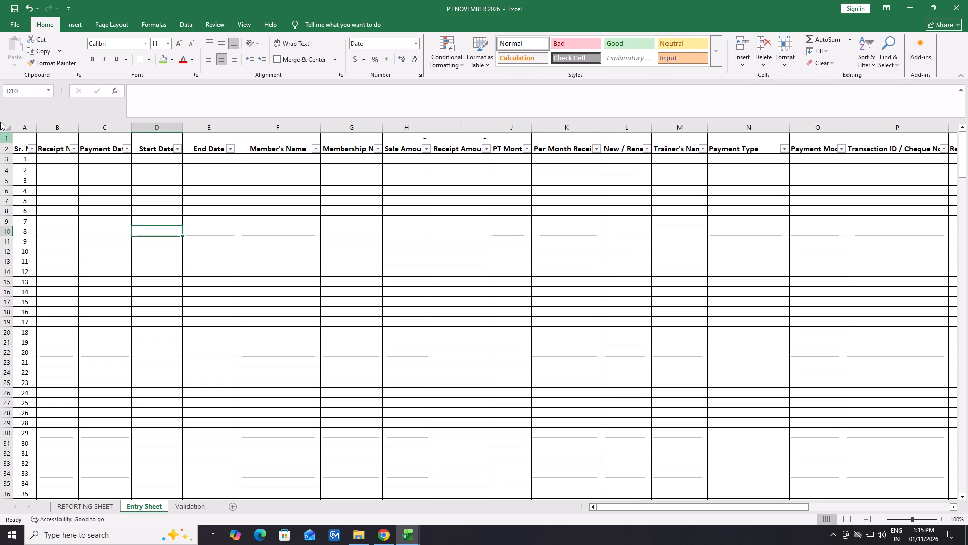
Enter receipt number 1822 and payment date 01/11/2026 in row 3 of the Entry Sheet, and copy the date into Start Date.
{"action": "left_click", "coordinate": [67, 163]}
{"action": "double_click", "coordinate": [63, 163]}
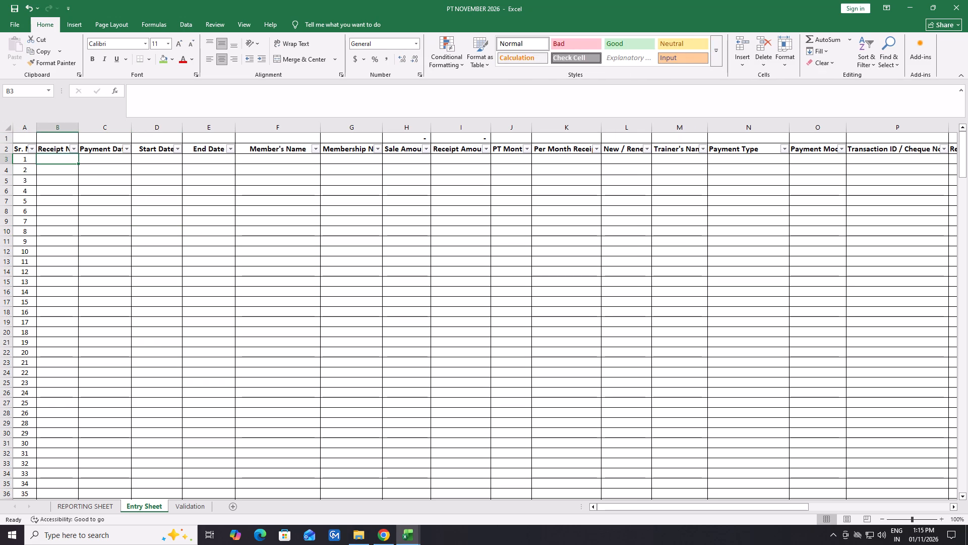
{"action": "double_click", "coordinate": [60, 160]}
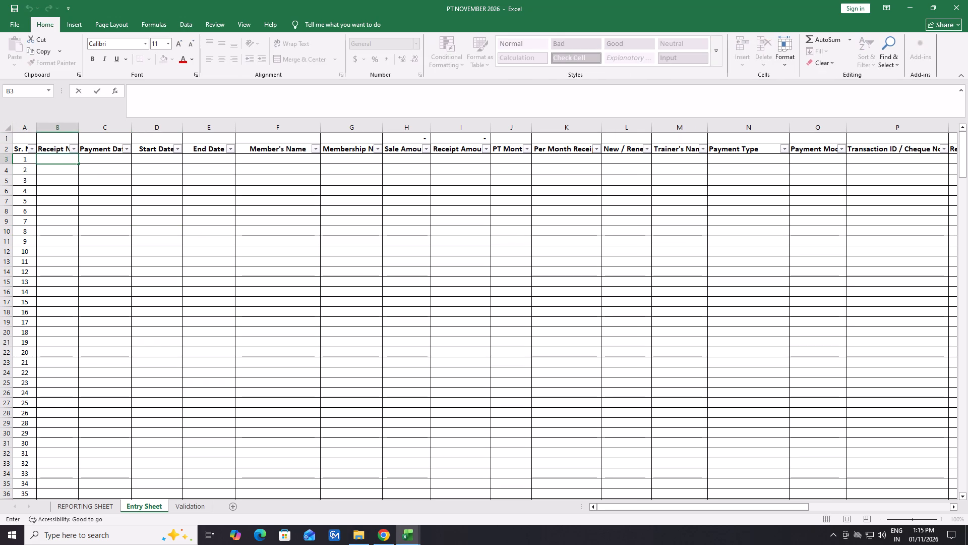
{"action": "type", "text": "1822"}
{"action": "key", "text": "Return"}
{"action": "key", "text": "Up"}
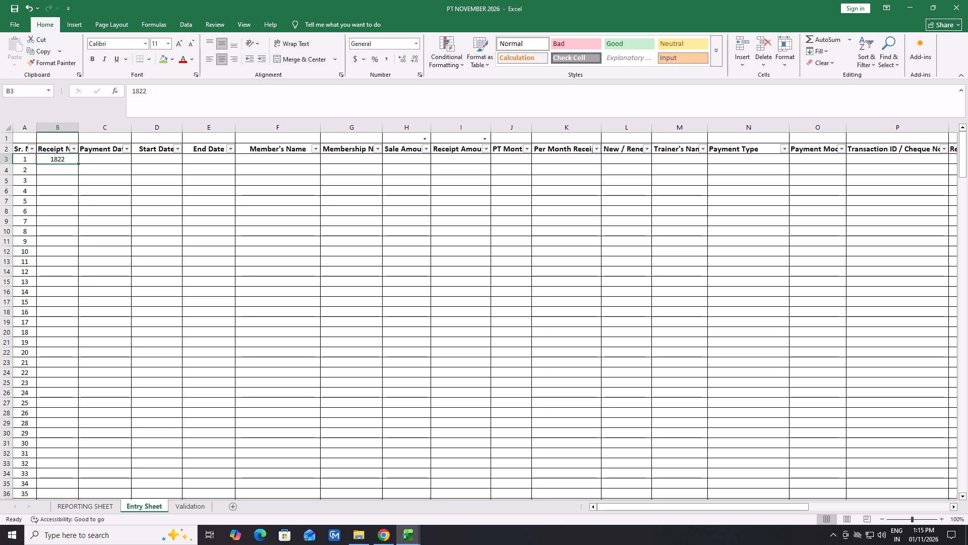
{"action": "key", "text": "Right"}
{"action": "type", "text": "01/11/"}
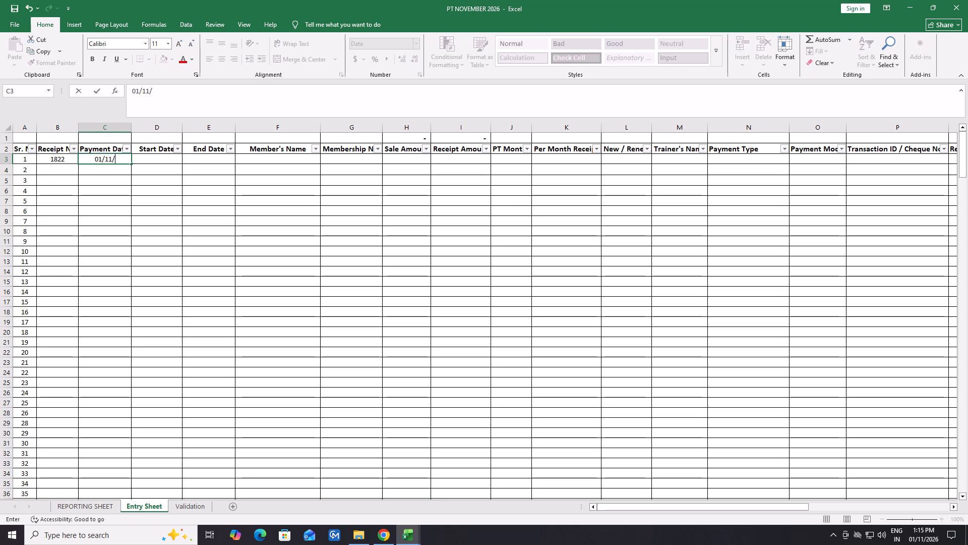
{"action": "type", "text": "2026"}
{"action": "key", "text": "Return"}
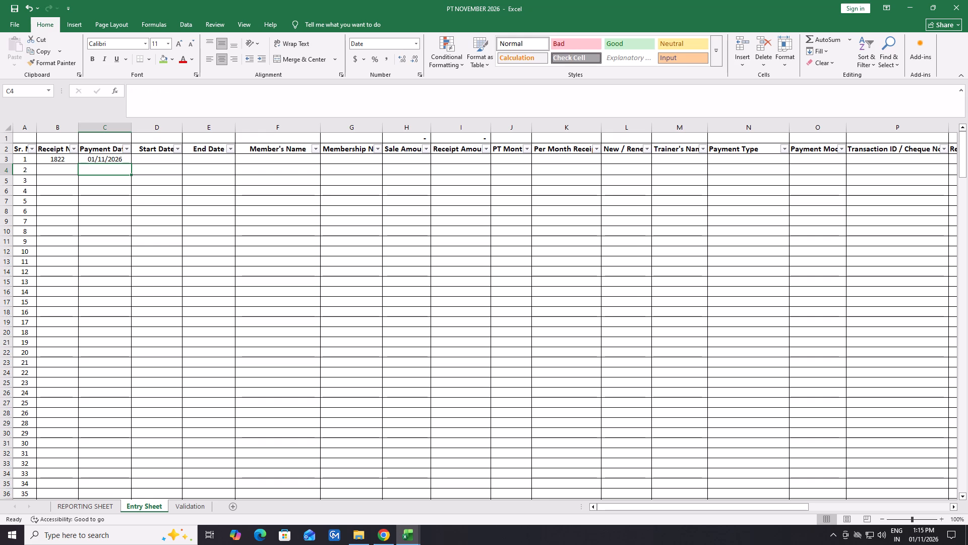
{"action": "left_click", "coordinate": [120, 156]}
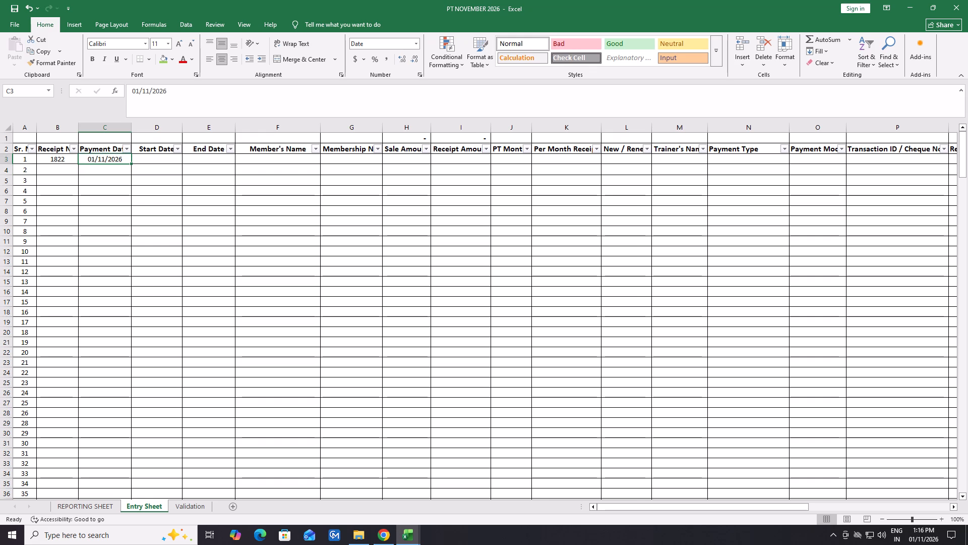
{"action": "key", "text": "ctrl+c"}
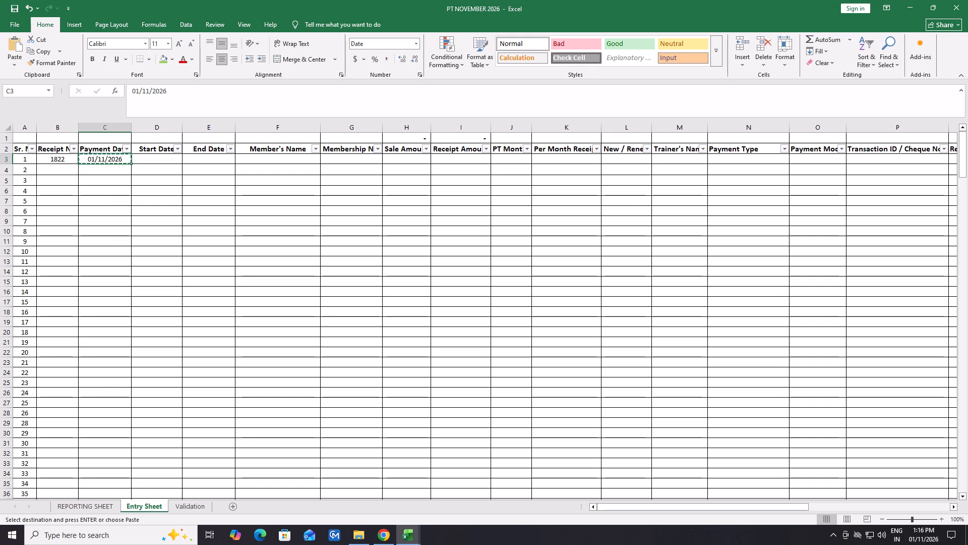
{"action": "left_click", "coordinate": [158, 157]}
{"action": "key", "text": "ctrl+v"}
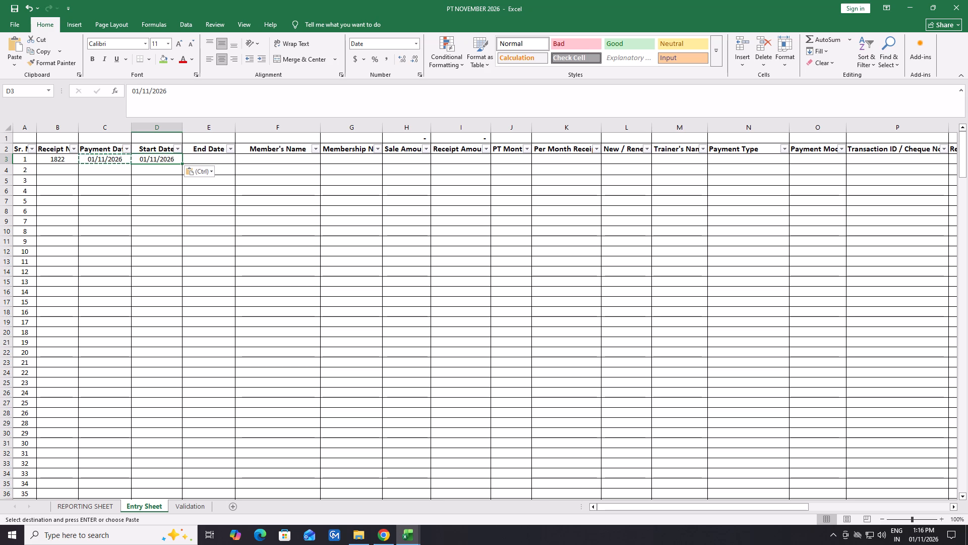
Change the receipt number in row 3 to 1821.
{"action": "double_click", "coordinate": [66, 157]}
{"action": "key", "text": "BackSpace"}
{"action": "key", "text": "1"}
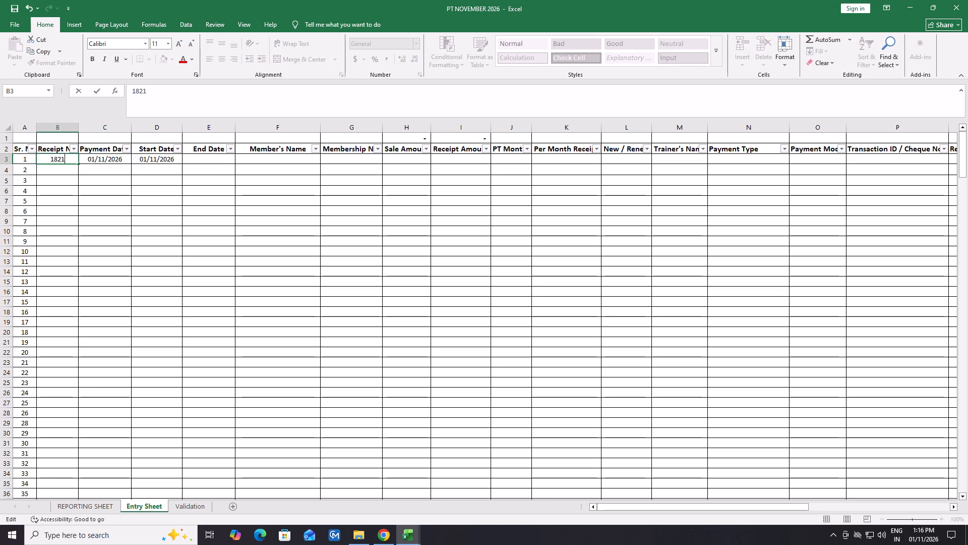
Calculate the End Date in row 3 with a formula adding 30 days to the Start Date.
{"action": "left_click", "coordinate": [219, 156]}
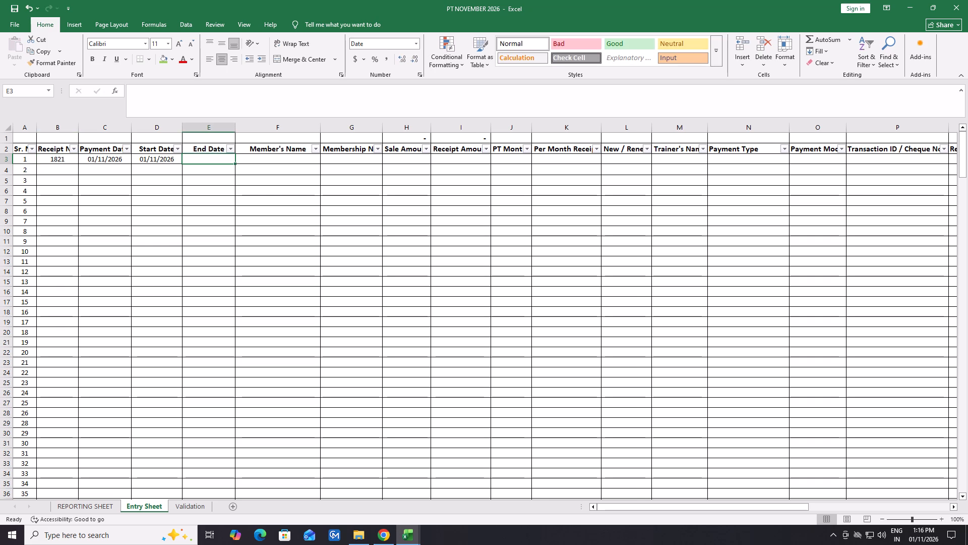
{"action": "key", "text": "equal"}
{"action": "key", "text": "Left"}
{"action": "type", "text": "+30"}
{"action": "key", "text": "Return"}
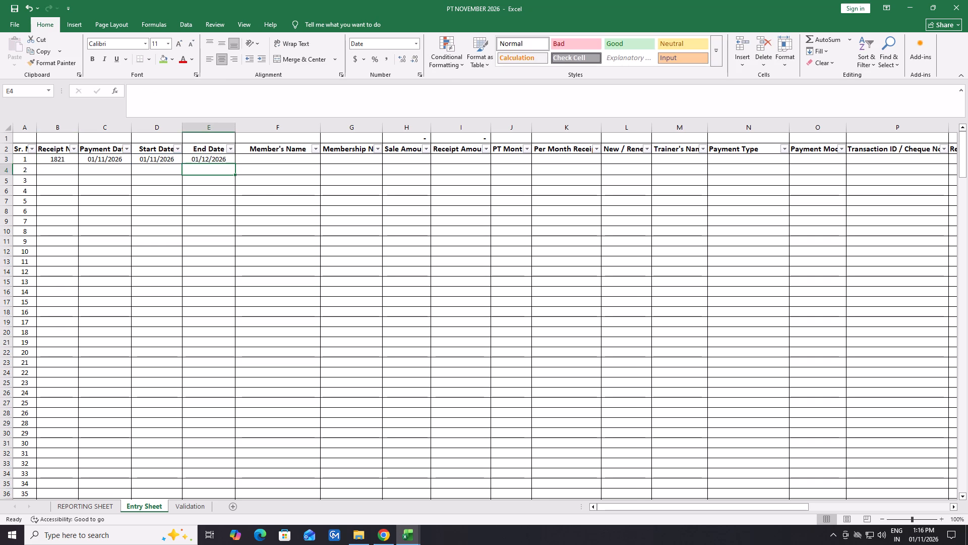
Enter the member's name in row 3 and GUEST as the membership number.
{"action": "left_click", "coordinate": [275, 159]}
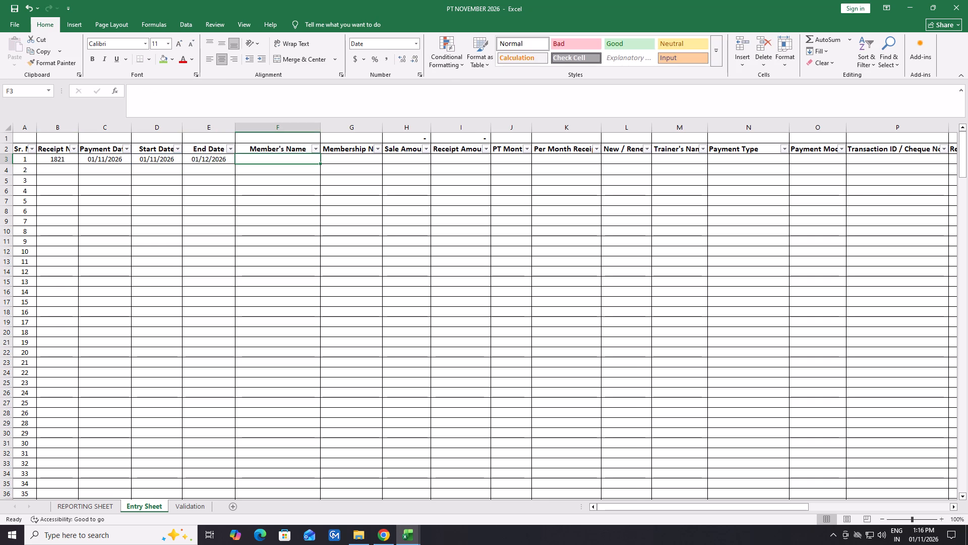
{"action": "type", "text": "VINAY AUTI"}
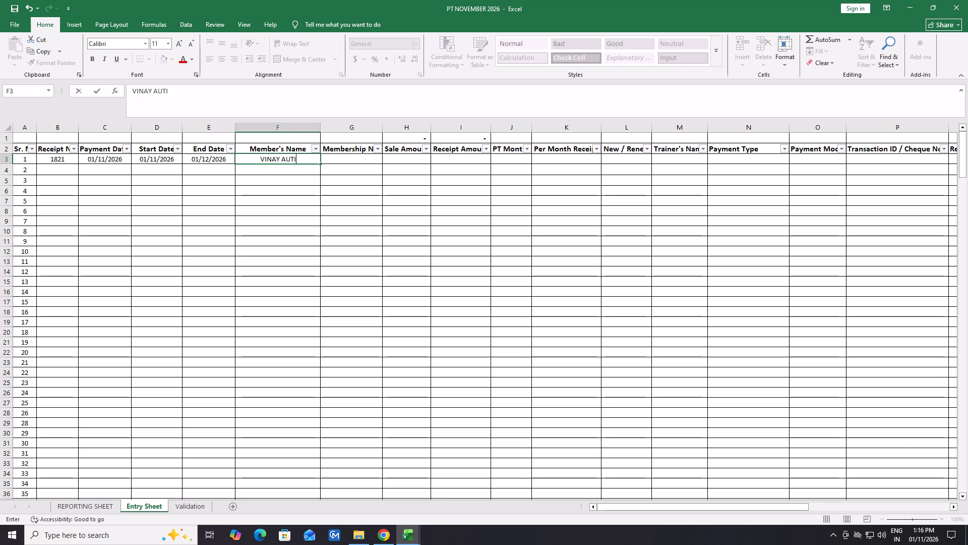
{"action": "left_click", "coordinate": [339, 162]}
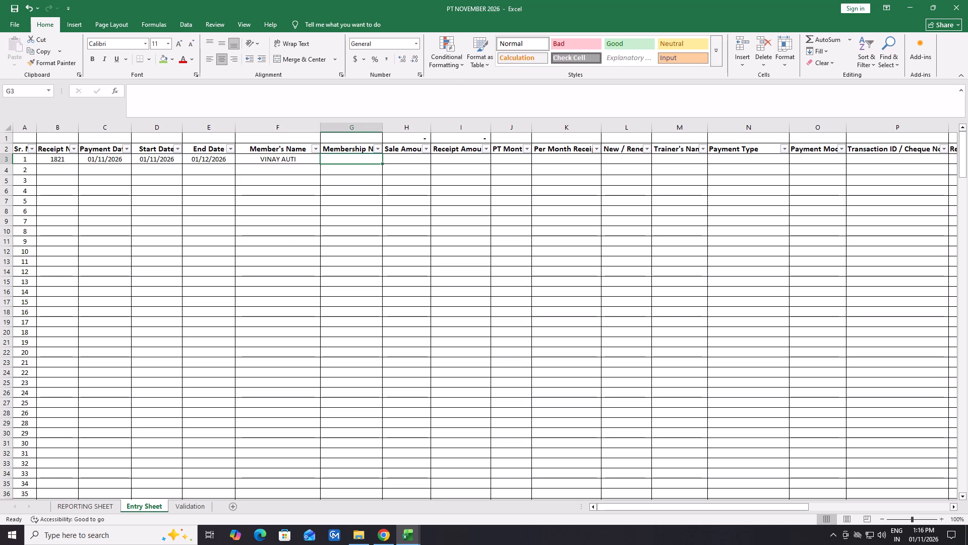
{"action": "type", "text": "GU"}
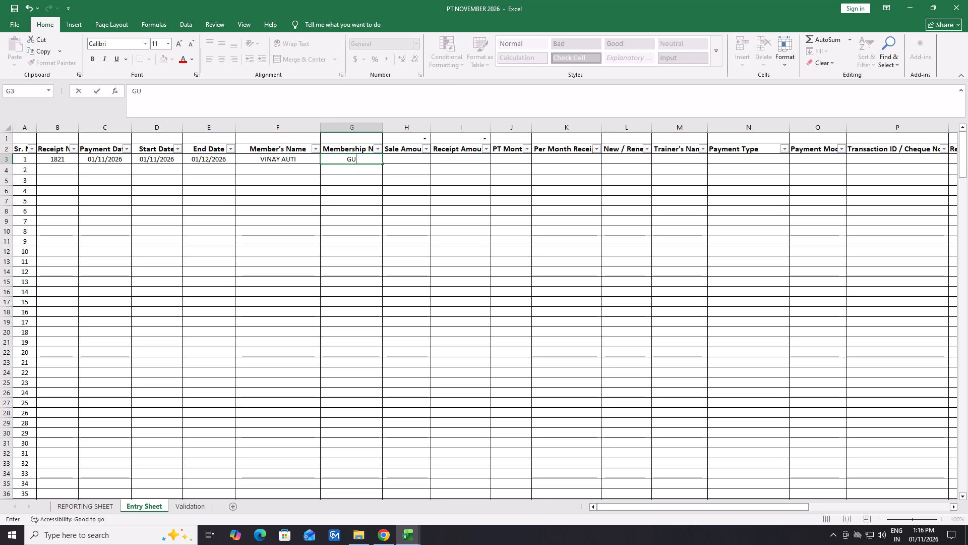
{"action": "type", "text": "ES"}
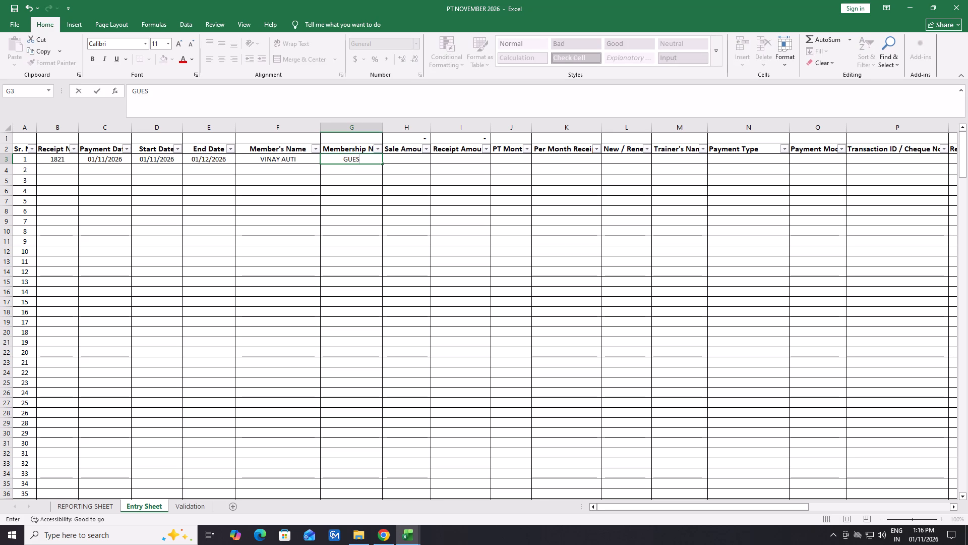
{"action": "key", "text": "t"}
Enter 7000 as both the sale amount and the receipt amount in row 3.
{"action": "left_click", "coordinate": [393, 158]}
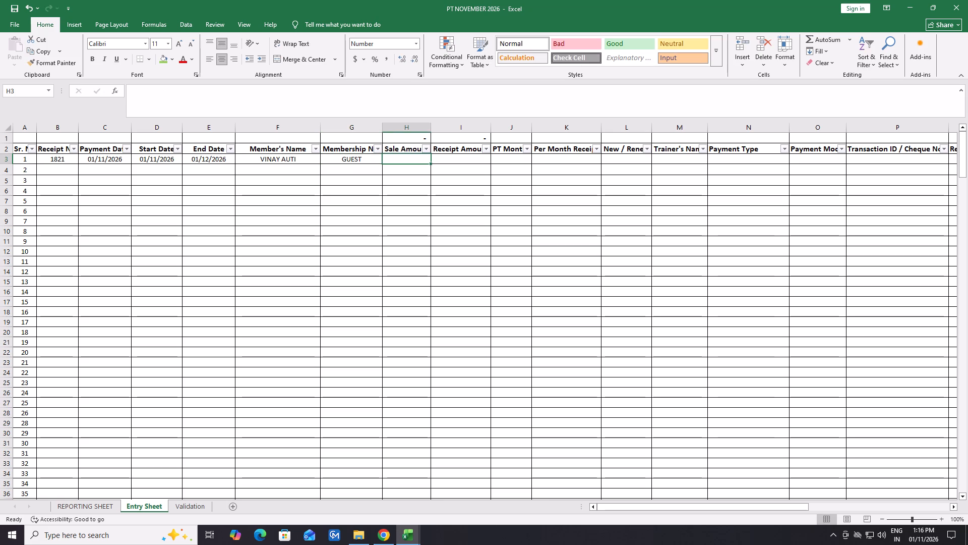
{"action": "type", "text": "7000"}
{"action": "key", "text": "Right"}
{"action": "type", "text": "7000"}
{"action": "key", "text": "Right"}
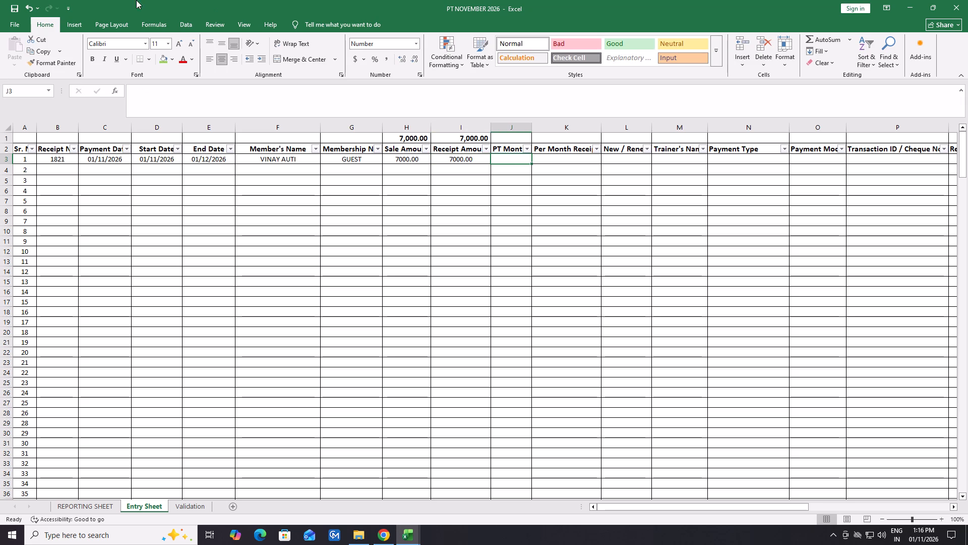
Enter 7000 in the PT month column and the per-month receipt column of row 3.
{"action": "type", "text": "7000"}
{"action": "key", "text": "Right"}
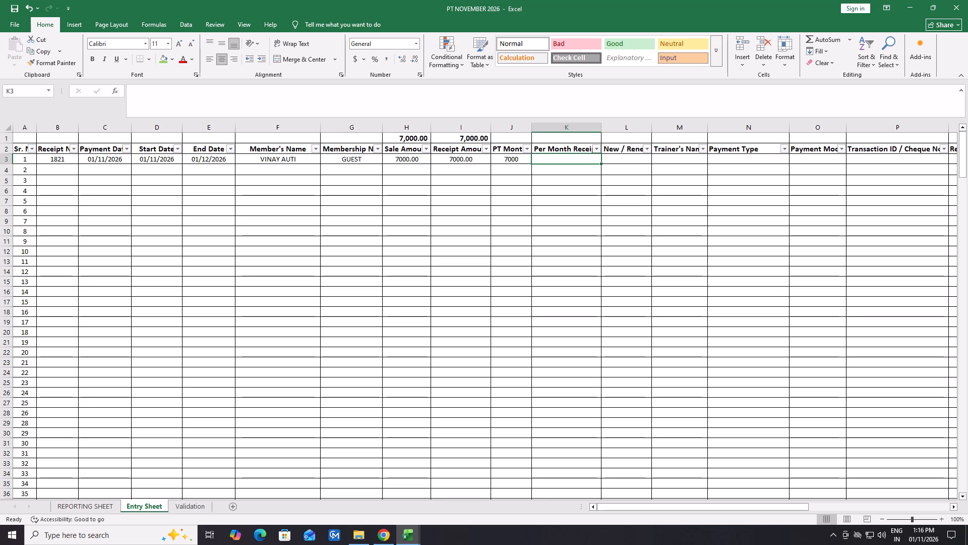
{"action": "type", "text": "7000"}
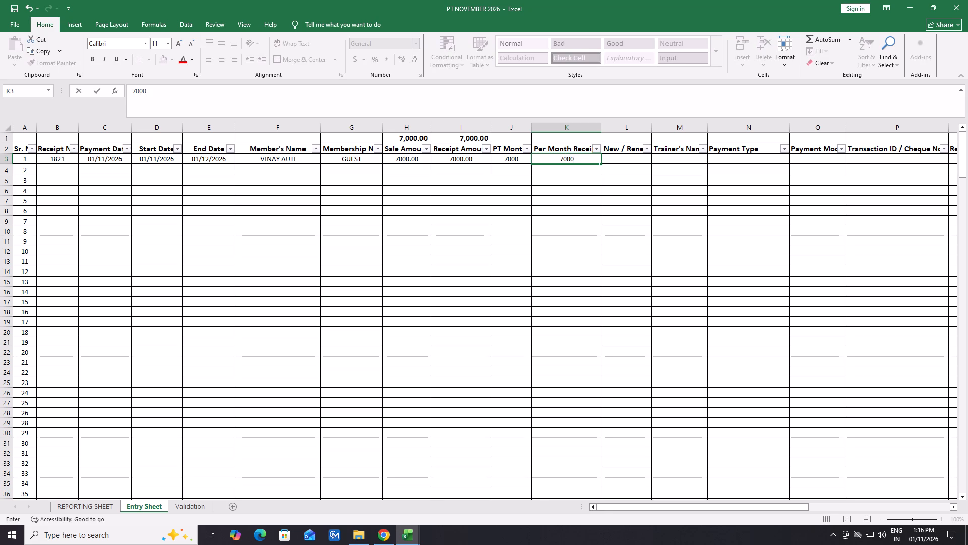
{"action": "left_click", "coordinate": [517, 162]}
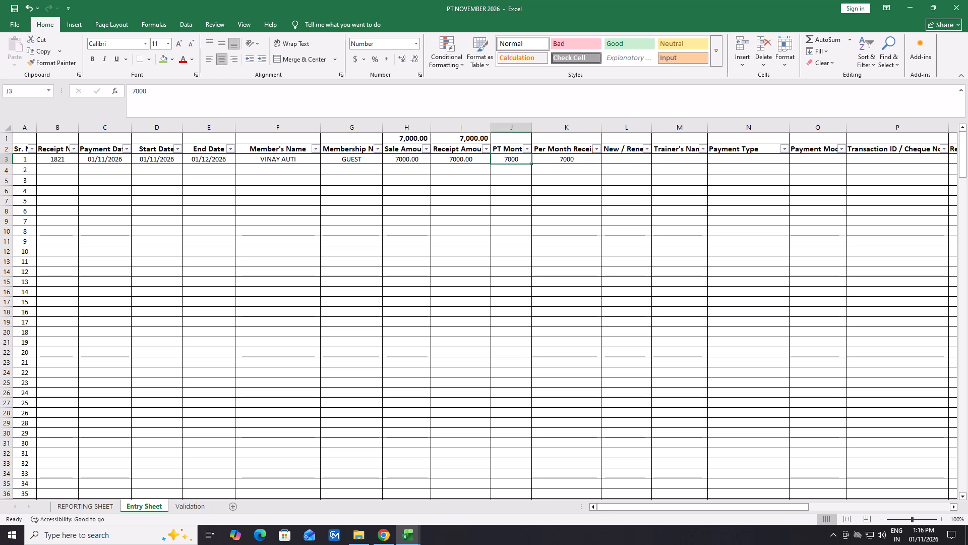
Replace the PT month entry in row 3 with 1 MONTH.
{"action": "left_click", "coordinate": [522, 157]}
{"action": "double_click", "coordinate": [522, 157]}
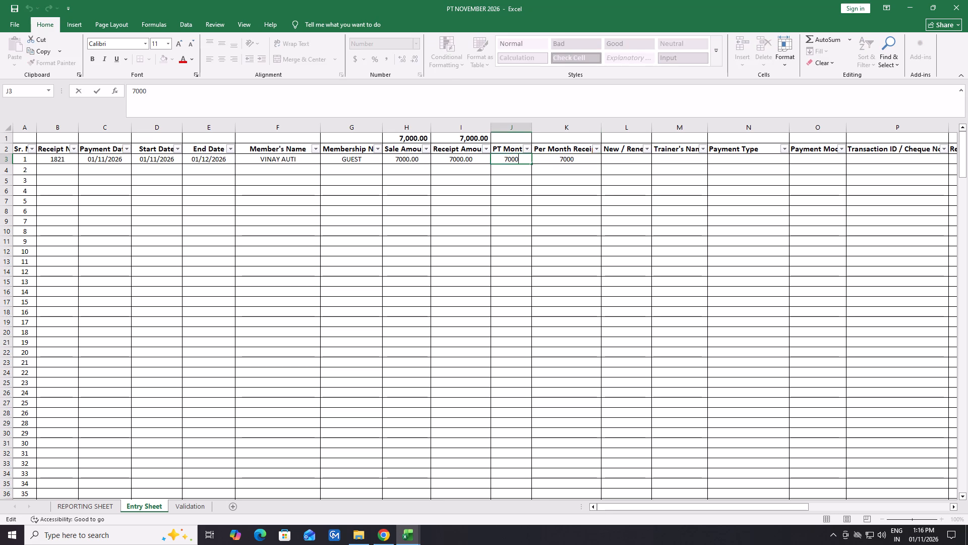
{"action": "key", "text": "BackSpace"}
{"action": "key", "text": "BackSpace"}
{"action": "key", "text": "BackSpace"}
{"action": "key", "text": "BackSpace"}
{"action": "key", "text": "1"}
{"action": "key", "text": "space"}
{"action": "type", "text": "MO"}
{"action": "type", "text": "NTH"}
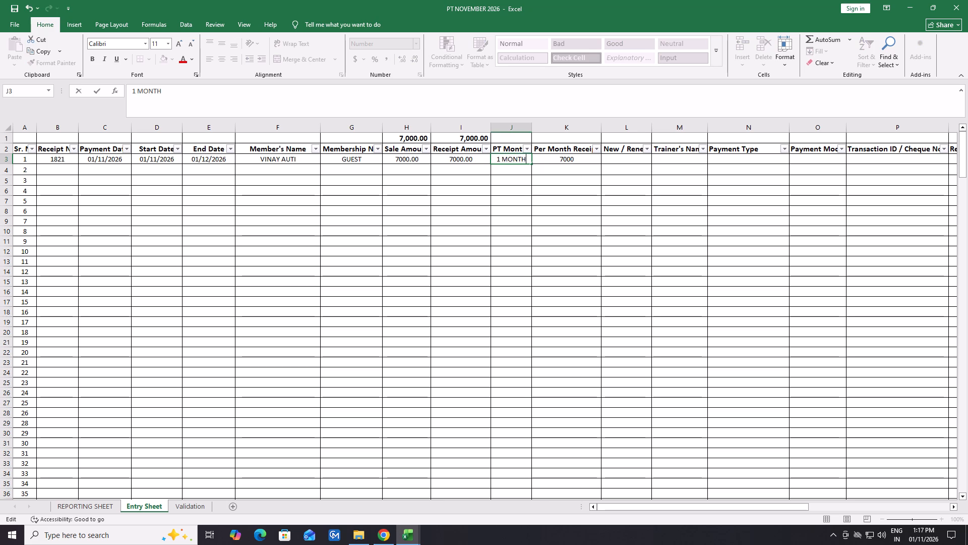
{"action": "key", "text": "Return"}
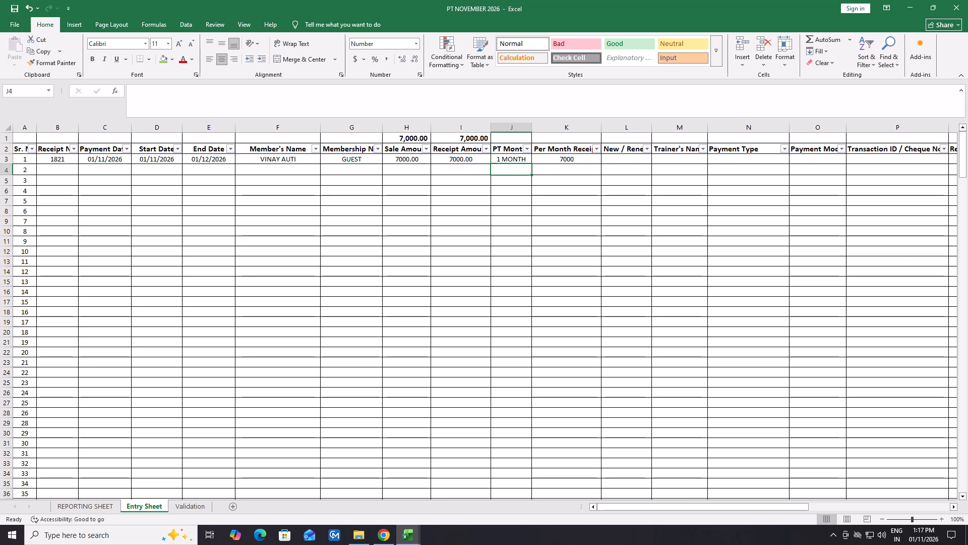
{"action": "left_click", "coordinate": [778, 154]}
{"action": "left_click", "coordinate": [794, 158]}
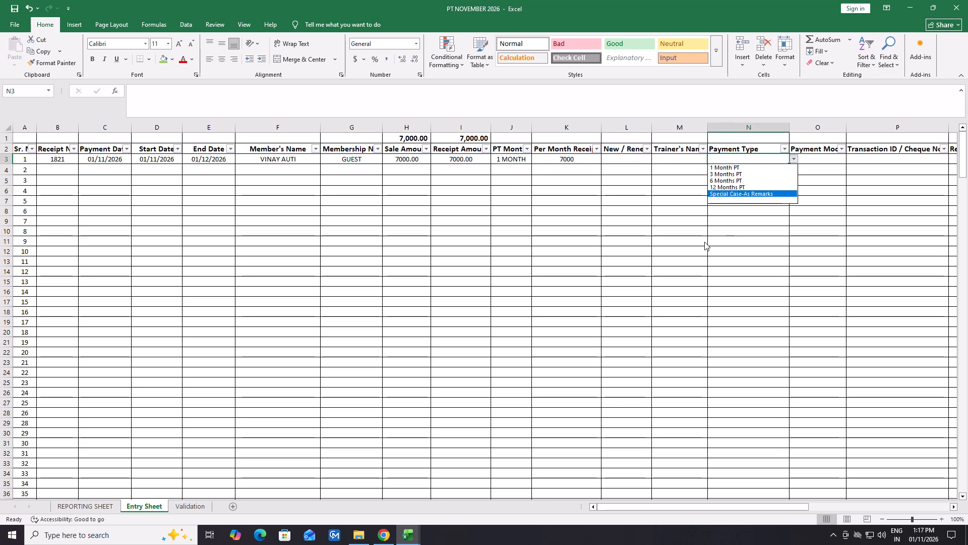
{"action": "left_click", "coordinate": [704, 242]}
Mark the row 3 entry as Renew and choose ROHAN as the trainer.
{"action": "left_click", "coordinate": [626, 159]}
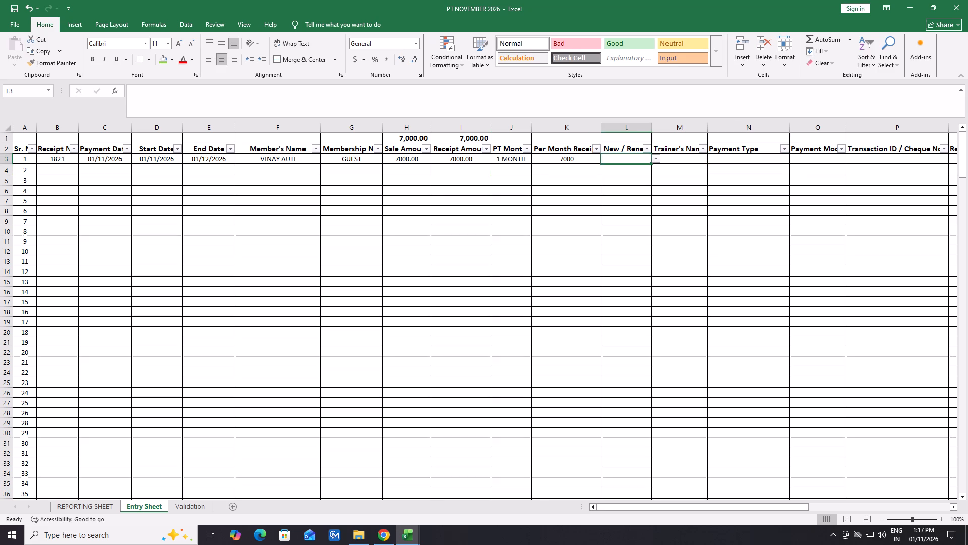
{"action": "left_click", "coordinate": [652, 160]}
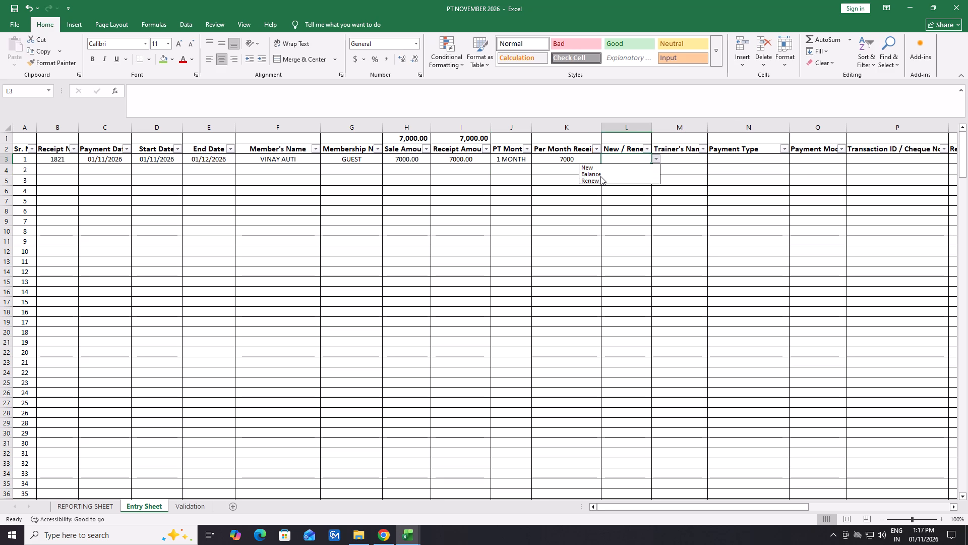
{"action": "left_click", "coordinate": [609, 180]}
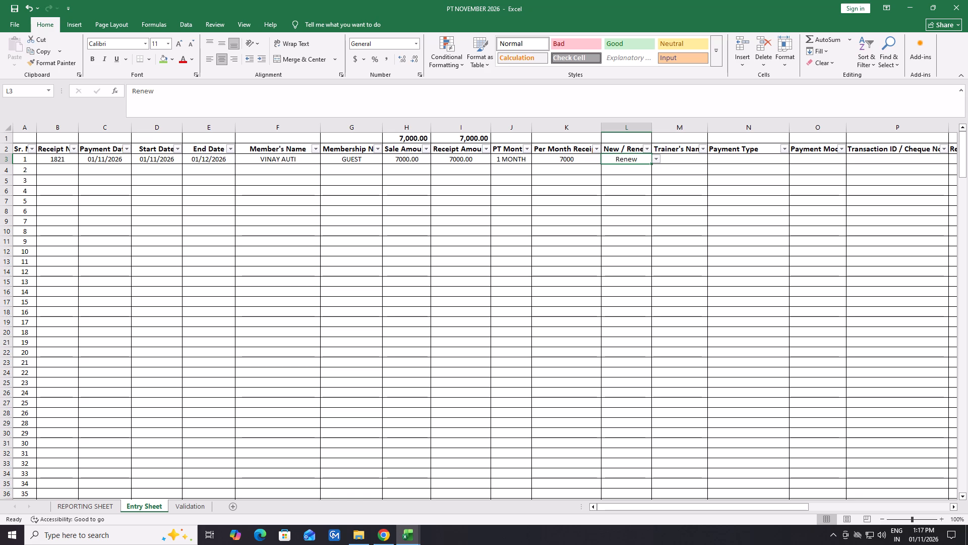
{"action": "left_click", "coordinate": [697, 158]}
{"action": "left_click", "coordinate": [713, 160]}
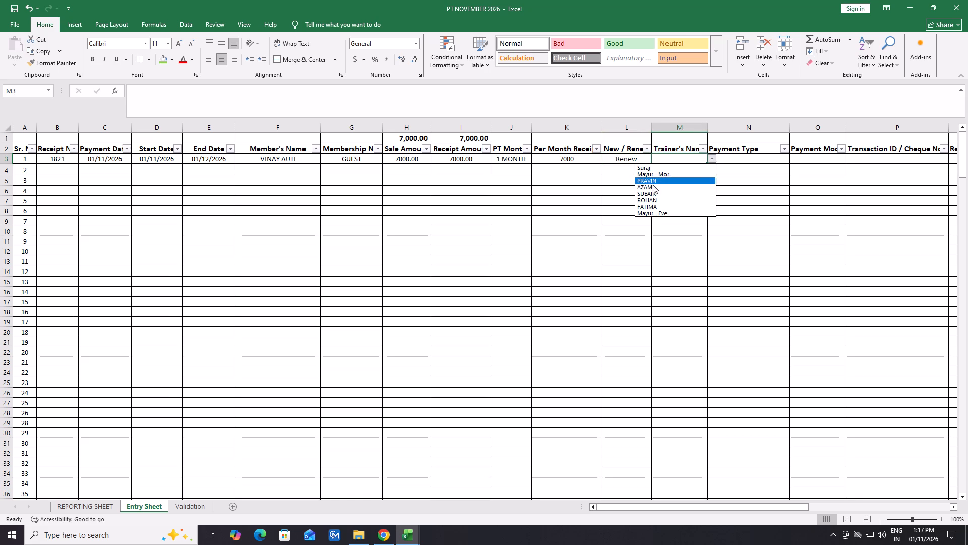
{"action": "left_click", "coordinate": [654, 201]}
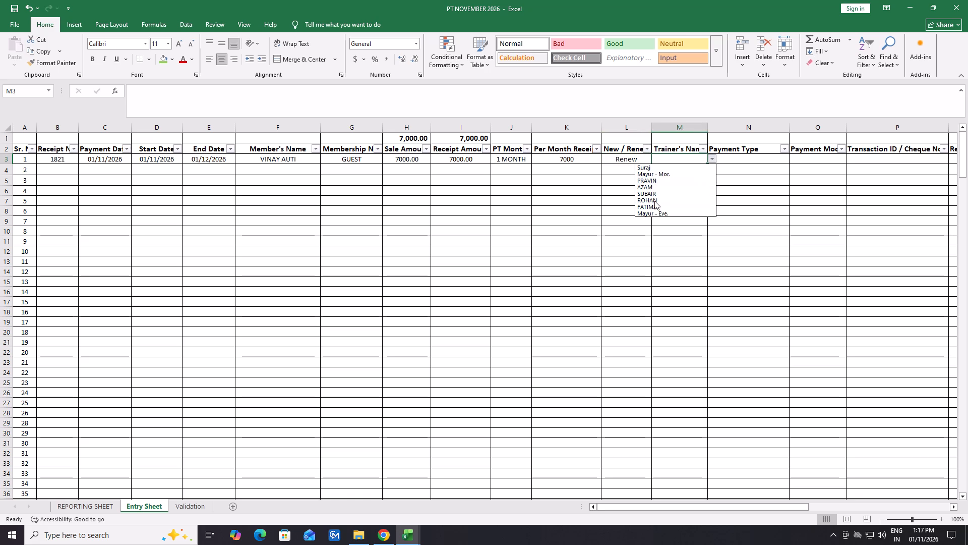
Set the payment type in row 3 to 1 Month PT and the payment mode to G-Pay.
{"action": "left_click", "coordinate": [766, 160]}
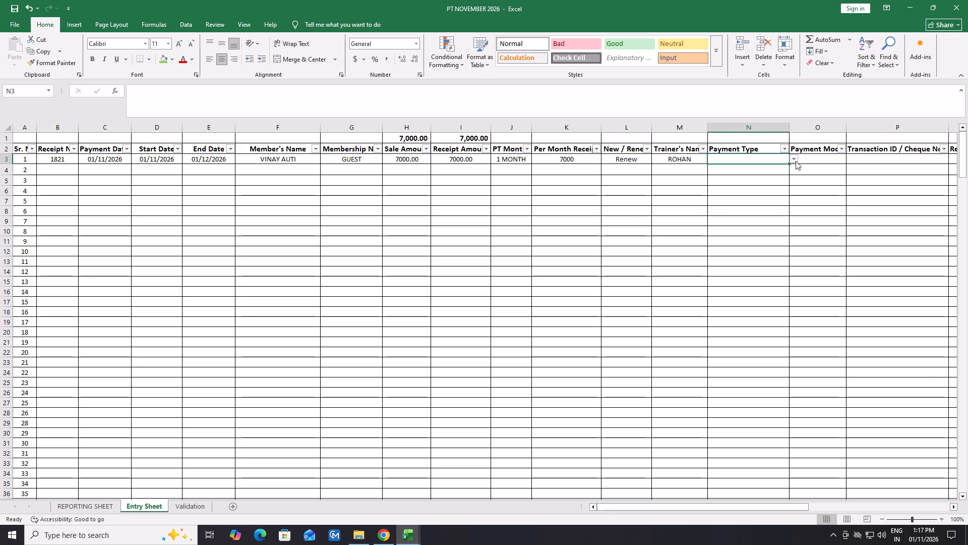
{"action": "double_click", "coordinate": [796, 161]}
{"action": "left_click", "coordinate": [792, 159]}
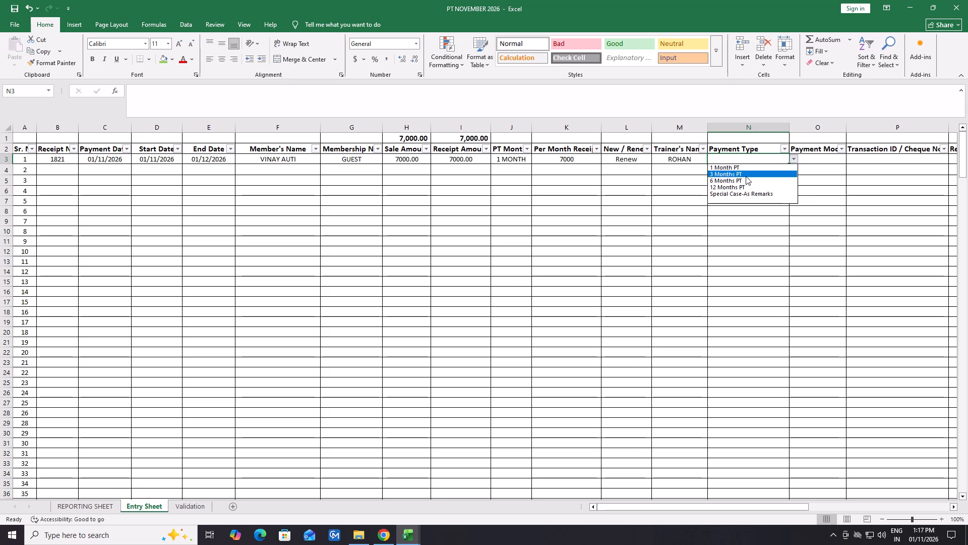
{"action": "double_click", "coordinate": [728, 170]}
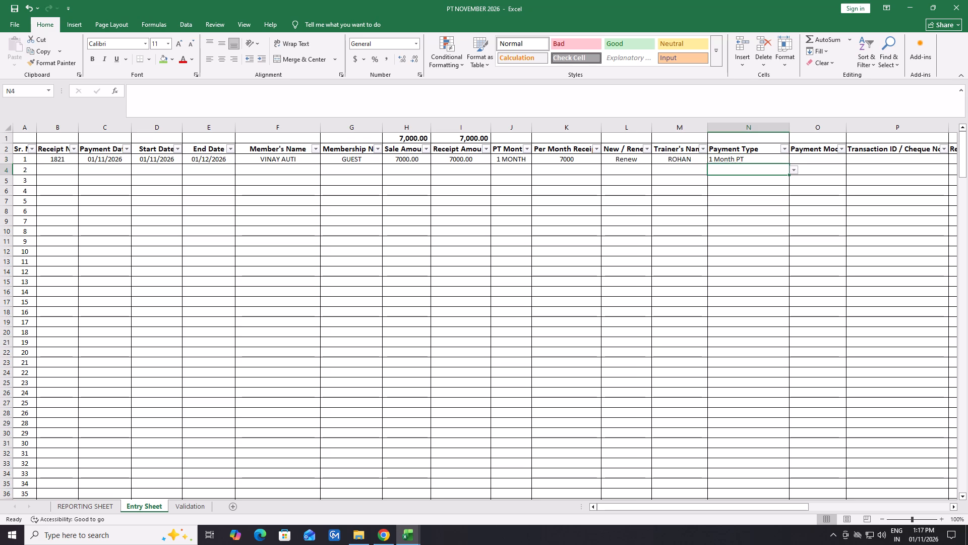
{"action": "left_click", "coordinate": [819, 157]}
{"action": "left_click", "coordinate": [737, 156]}
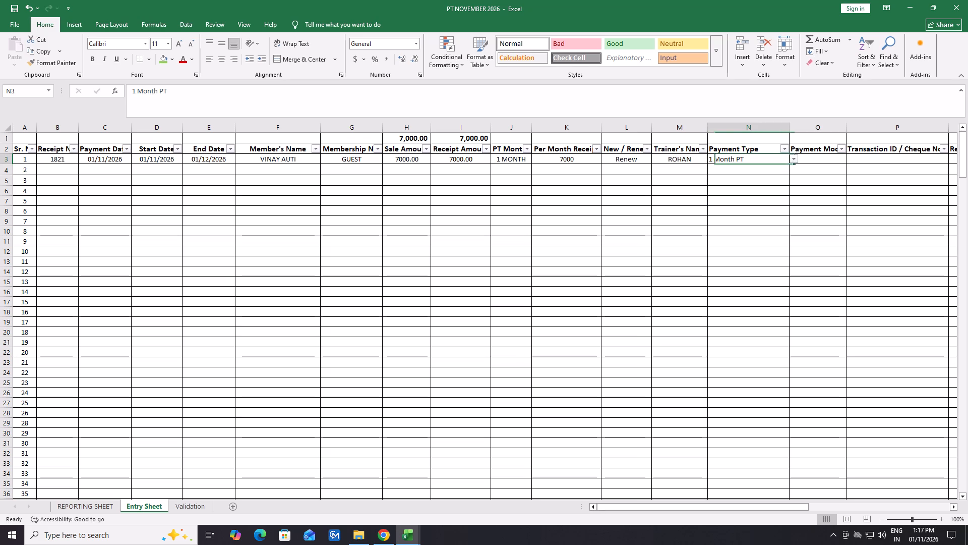
{"action": "left_click", "coordinate": [793, 155]}
{"action": "left_click", "coordinate": [823, 218]}
{"action": "left_click", "coordinate": [831, 155]}
{"action": "left_click", "coordinate": [850, 160]}
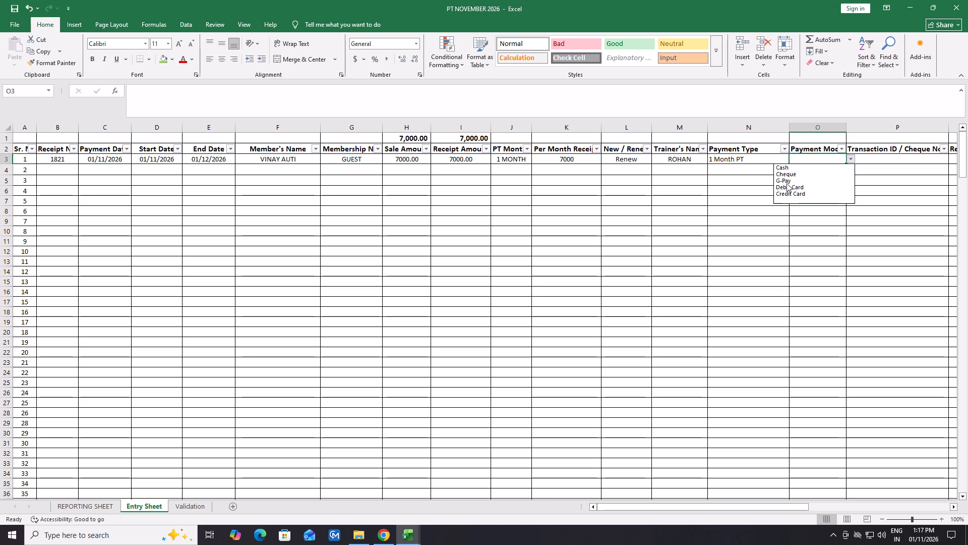
{"action": "left_click", "coordinate": [786, 179]}
Enter the remark KFC PAYMENT DONE GPAY ON 1 MONTH PT in row 3.
{"action": "left_click", "coordinate": [873, 162]}
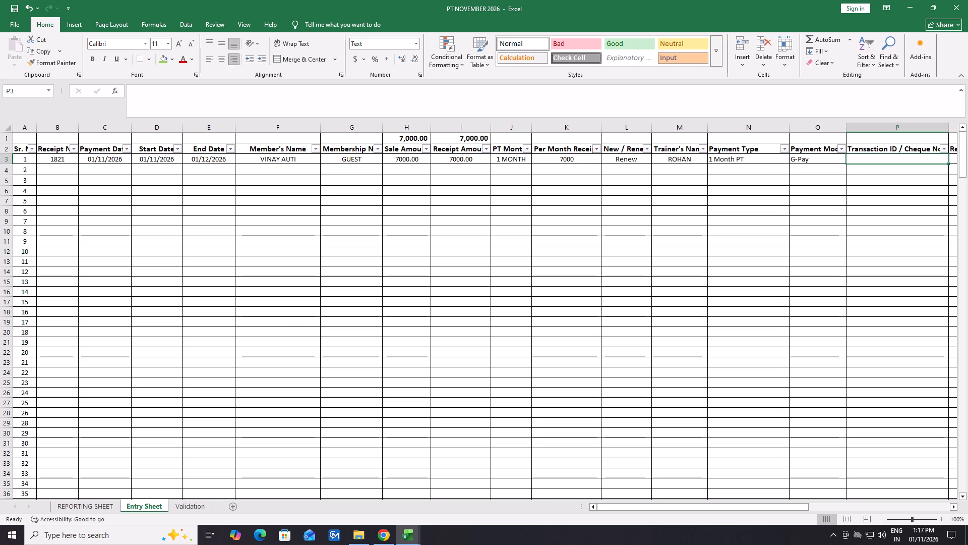
{"action": "left_click", "coordinate": [957, 503]}
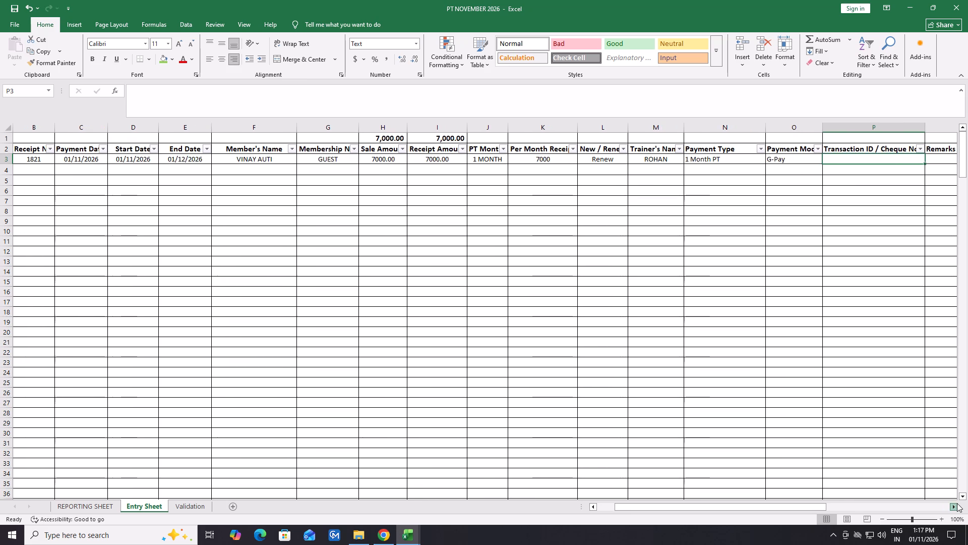
{"action": "double_click", "coordinate": [498, 160]}
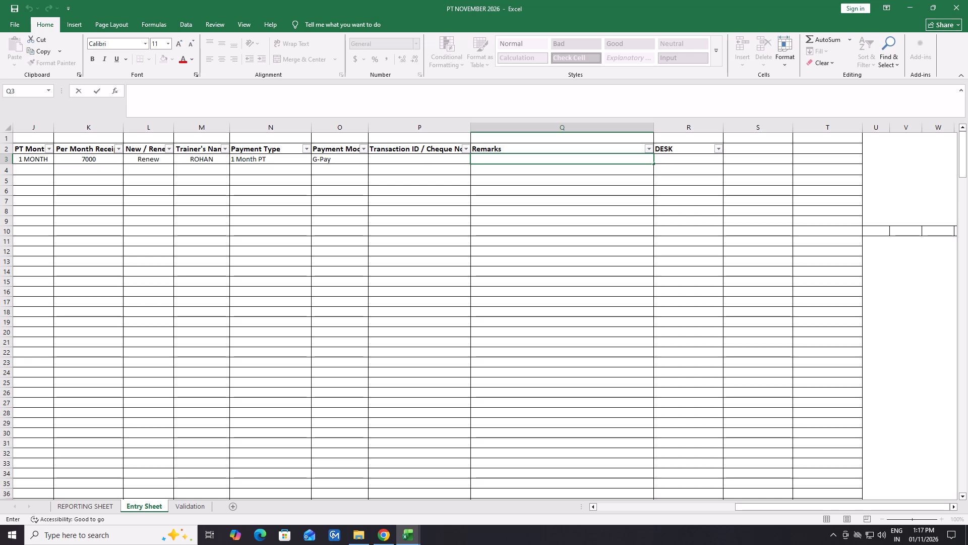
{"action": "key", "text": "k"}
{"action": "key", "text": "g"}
{"action": "key", "text": "BackSpace"}
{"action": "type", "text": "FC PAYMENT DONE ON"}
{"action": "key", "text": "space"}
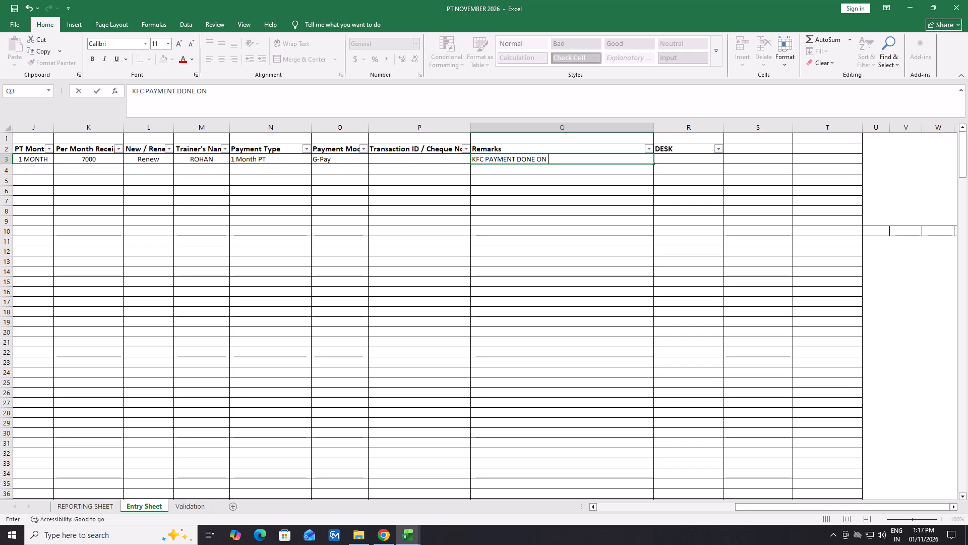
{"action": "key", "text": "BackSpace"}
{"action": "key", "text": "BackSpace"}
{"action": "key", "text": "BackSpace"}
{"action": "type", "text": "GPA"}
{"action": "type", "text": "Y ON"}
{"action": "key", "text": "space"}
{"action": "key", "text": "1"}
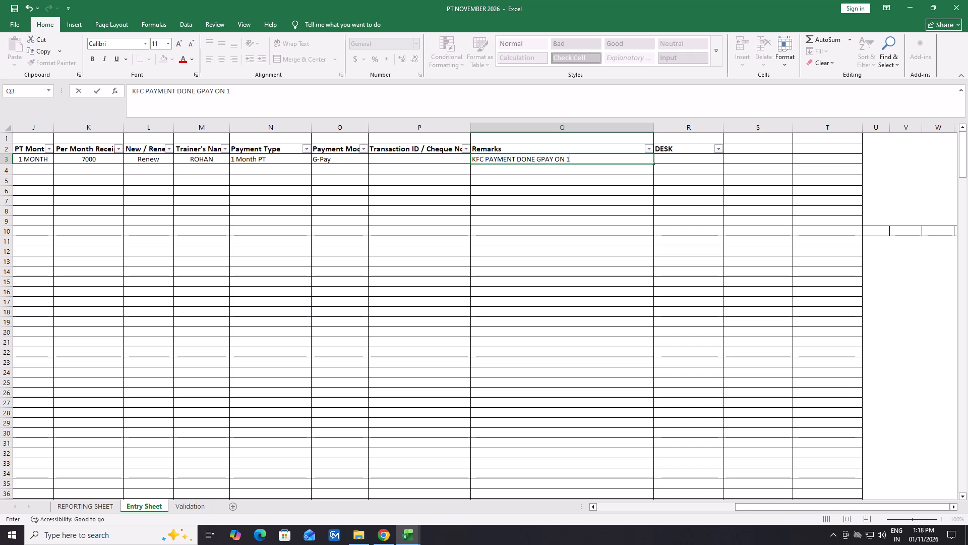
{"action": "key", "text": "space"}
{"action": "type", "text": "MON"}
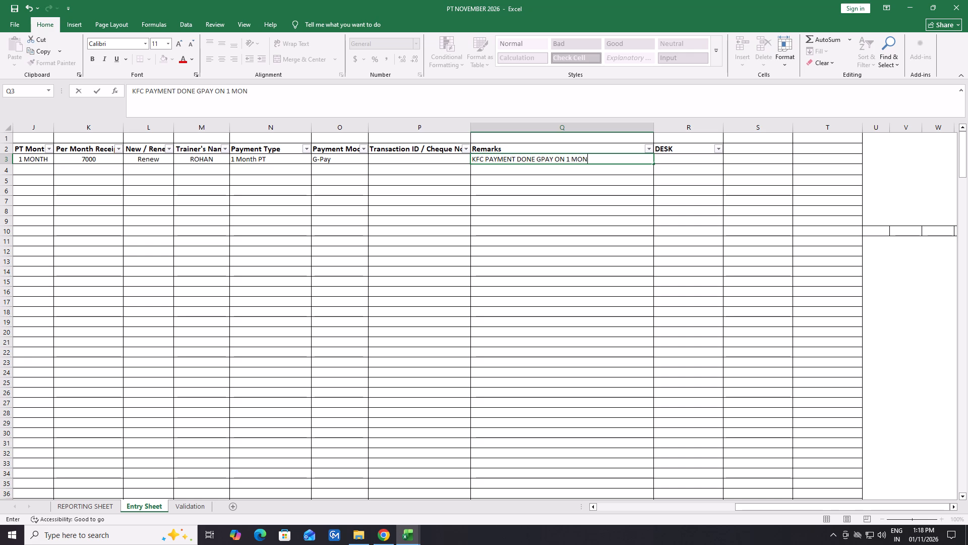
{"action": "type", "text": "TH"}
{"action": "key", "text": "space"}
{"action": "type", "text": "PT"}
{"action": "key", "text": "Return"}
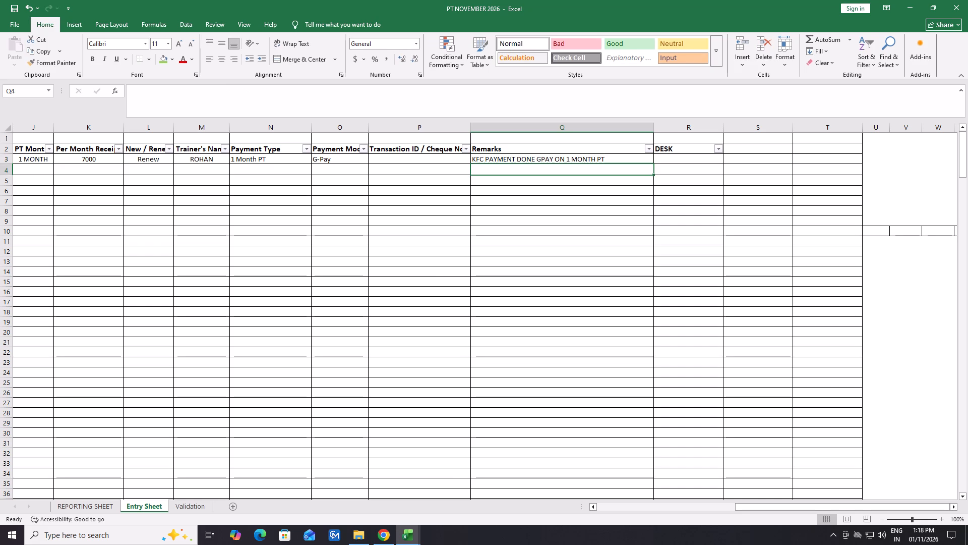
Enter SOHAM in the DESK column of row 3.
{"action": "left_click", "coordinate": [675, 161]}
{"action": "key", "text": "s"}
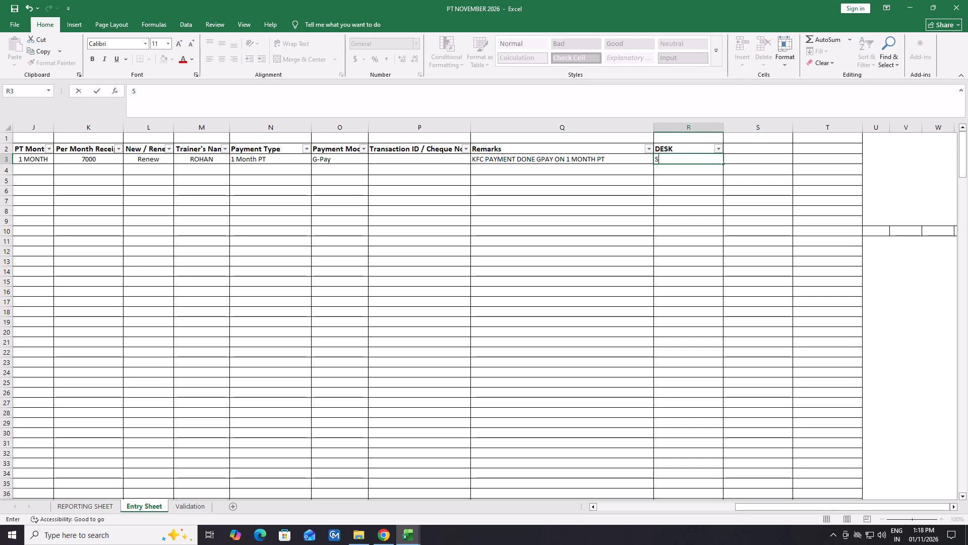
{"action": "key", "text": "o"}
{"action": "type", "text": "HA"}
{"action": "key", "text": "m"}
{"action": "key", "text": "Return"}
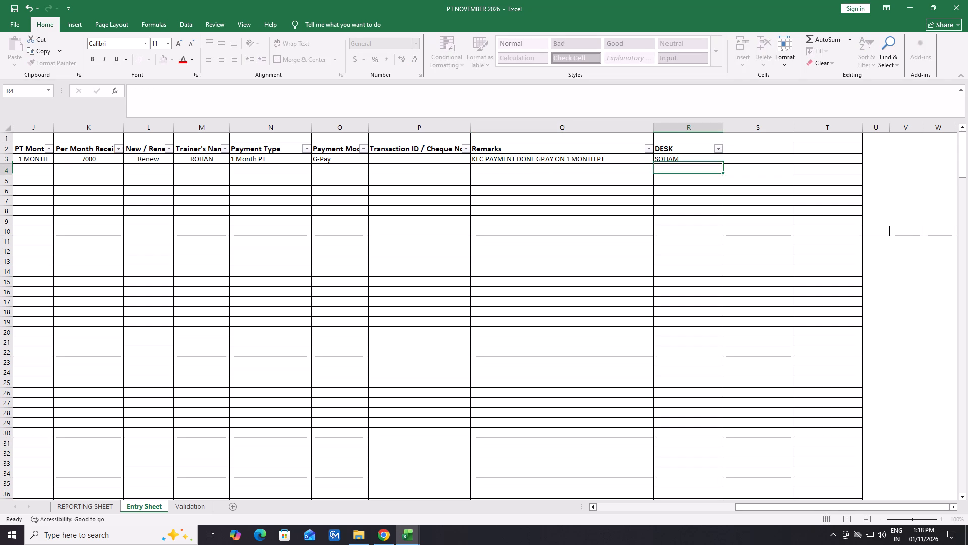
{"action": "double_click", "coordinate": [522, 389]}
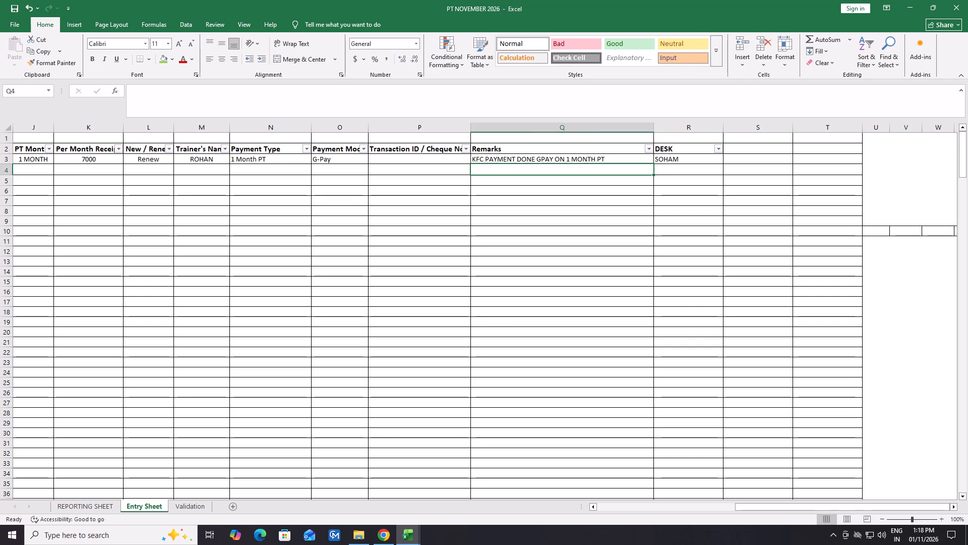
{"action": "double_click", "coordinate": [591, 505]}
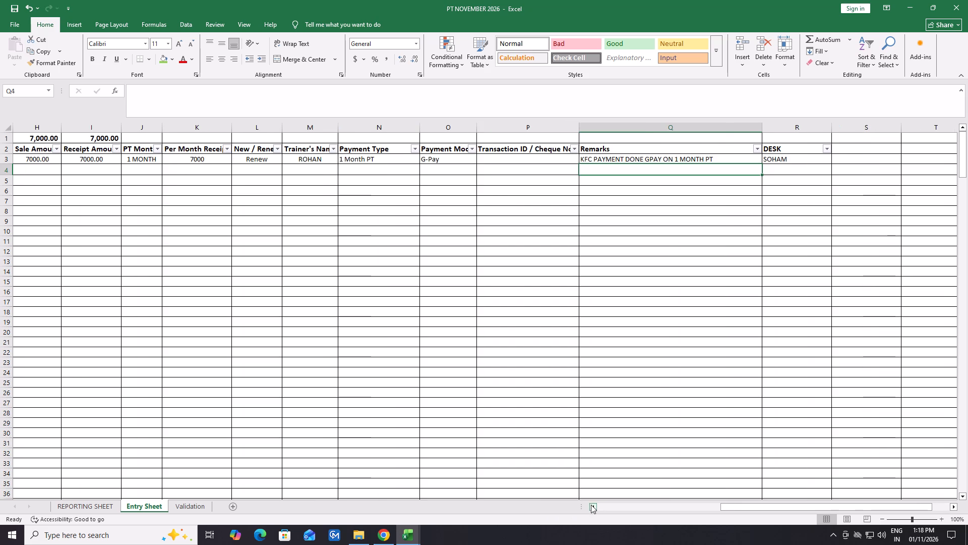
Check the REPORTING SHEET, then save and close the PT NOVEMBER 2026 workbook.
{"action": "left_click", "coordinate": [591, 505]}
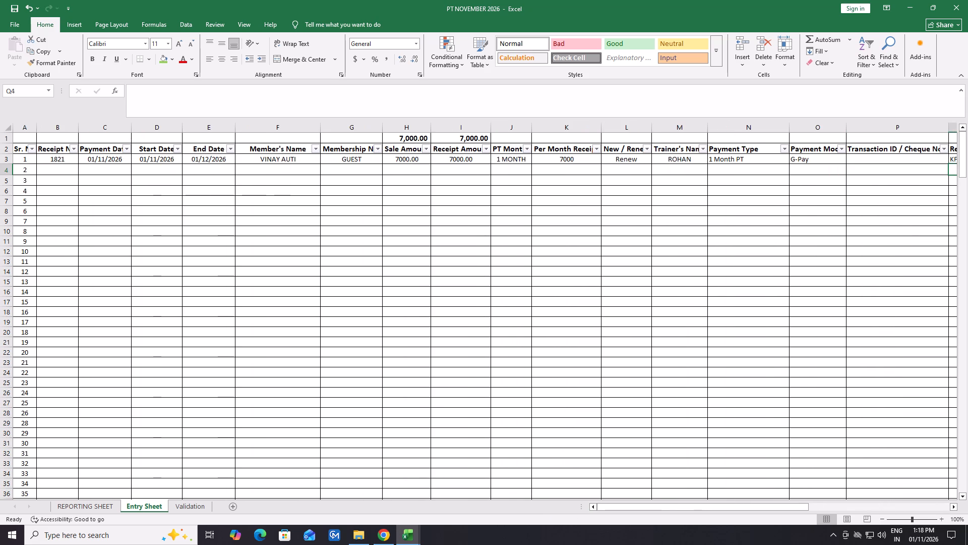
{"action": "double_click", "coordinate": [111, 501]}
{"action": "left_click", "coordinate": [138, 503]}
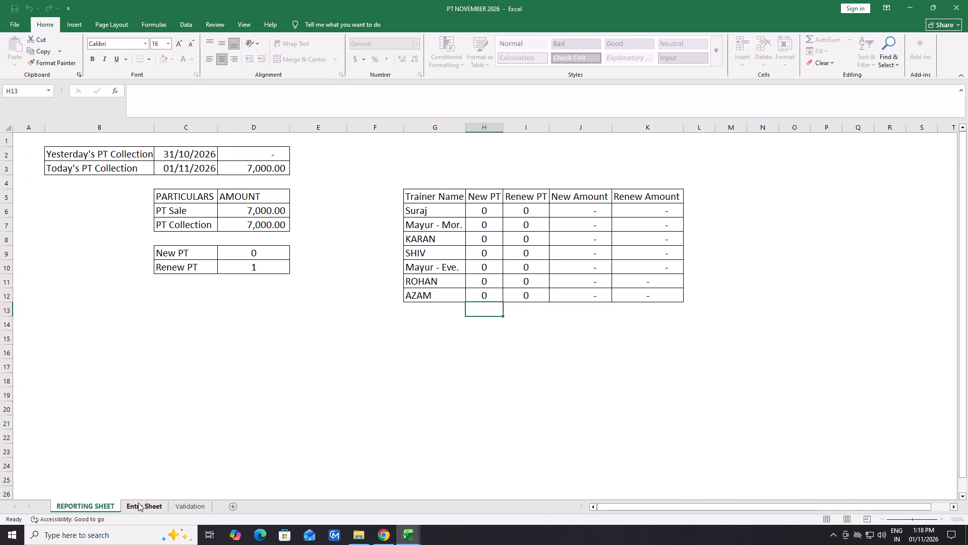
{"action": "left_click", "coordinate": [328, 321]}
{"action": "key", "text": "ctrl+s"}
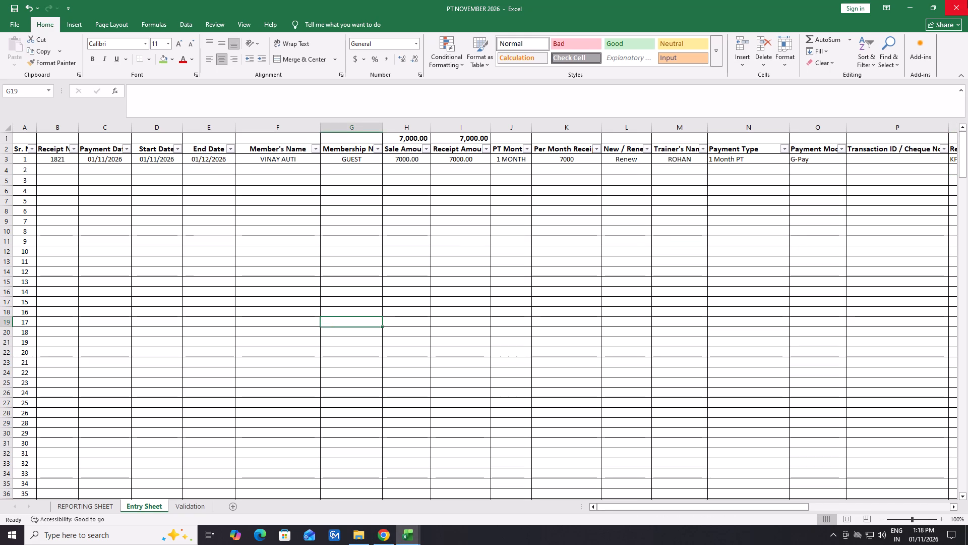
{"action": "left_click", "coordinate": [913, 1]}
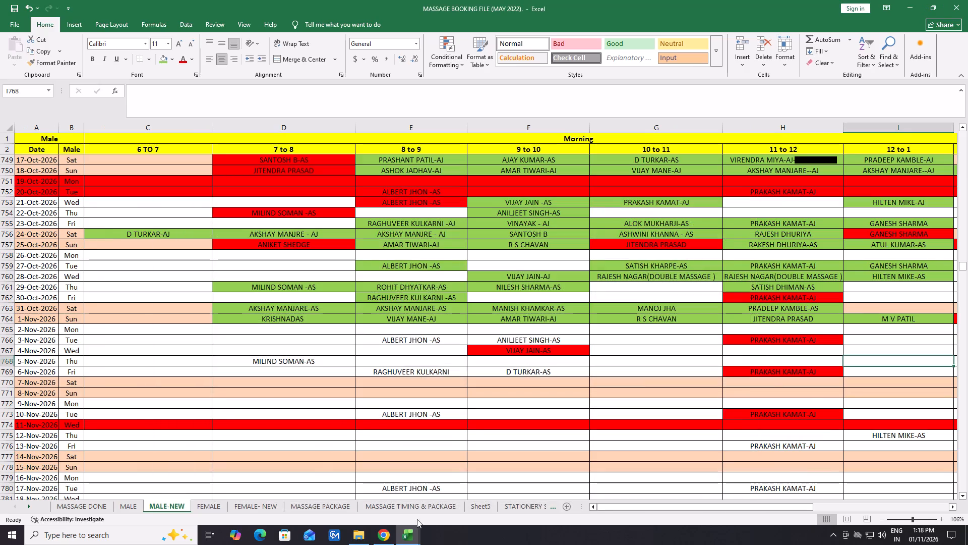
{"action": "left_click", "coordinate": [408, 540]}
{"action": "left_click", "coordinate": [548, 503]}
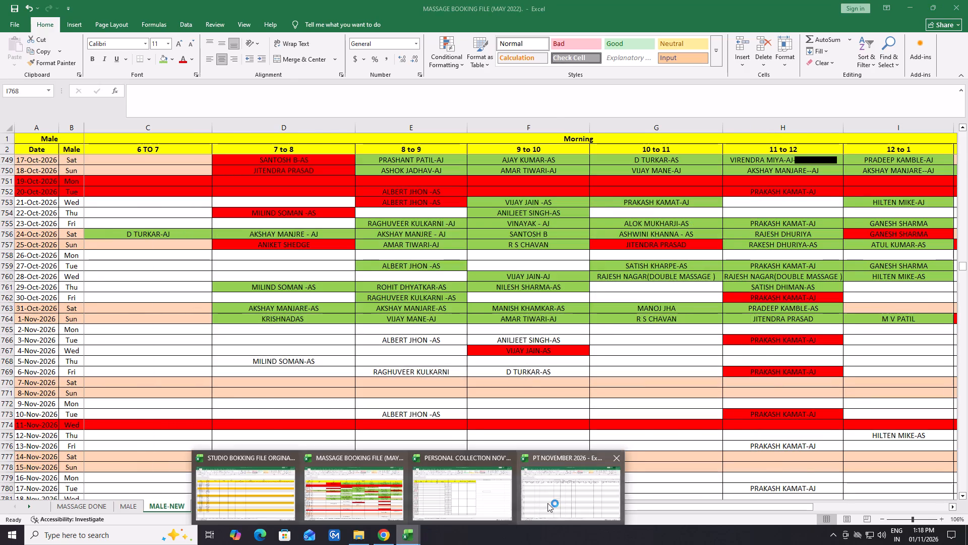
{"action": "left_click", "coordinate": [967, 0]}
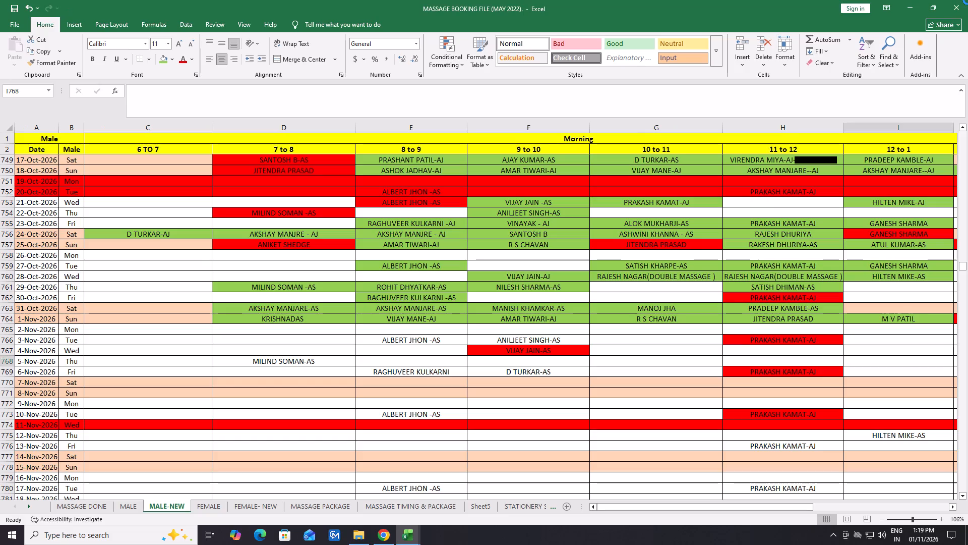
Open the MASSAGE NOVEMBER 2026 workbook from the 11. NOVEMBER 2026 folder.
{"action": "left_click", "coordinate": [350, 539]}
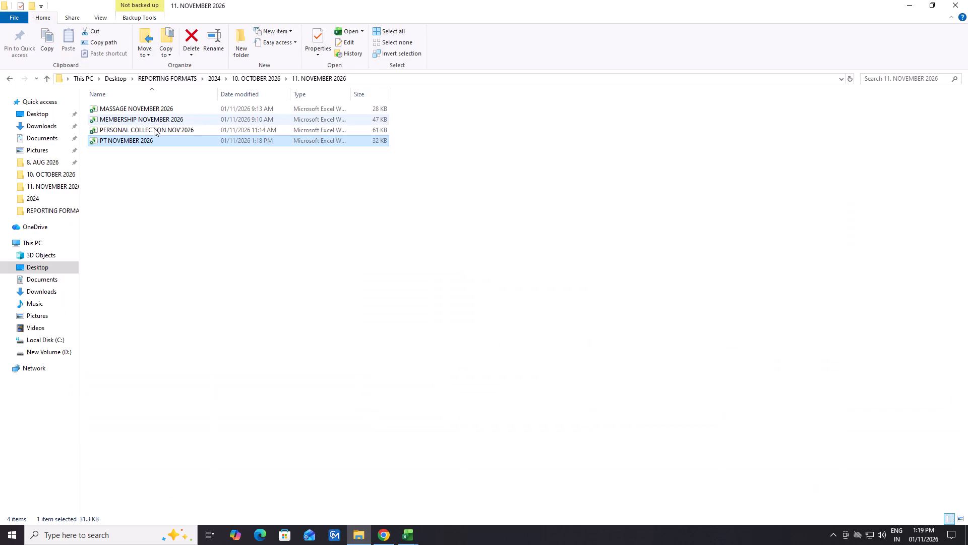
{"action": "double_click", "coordinate": [135, 107]}
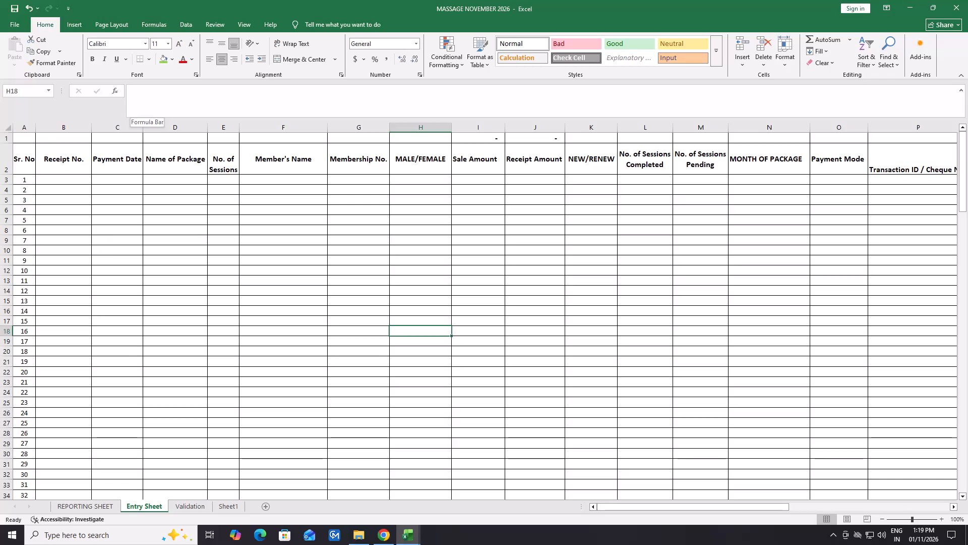
Enter receipt numbers 1820 in row 3 and 1822 in row 4 of the Entry Sheet.
{"action": "double_click", "coordinate": [50, 181]}
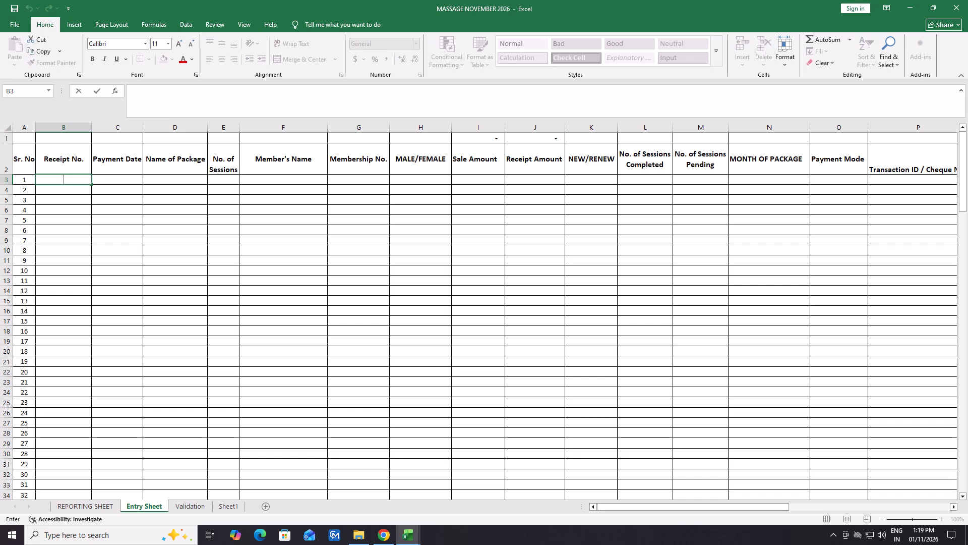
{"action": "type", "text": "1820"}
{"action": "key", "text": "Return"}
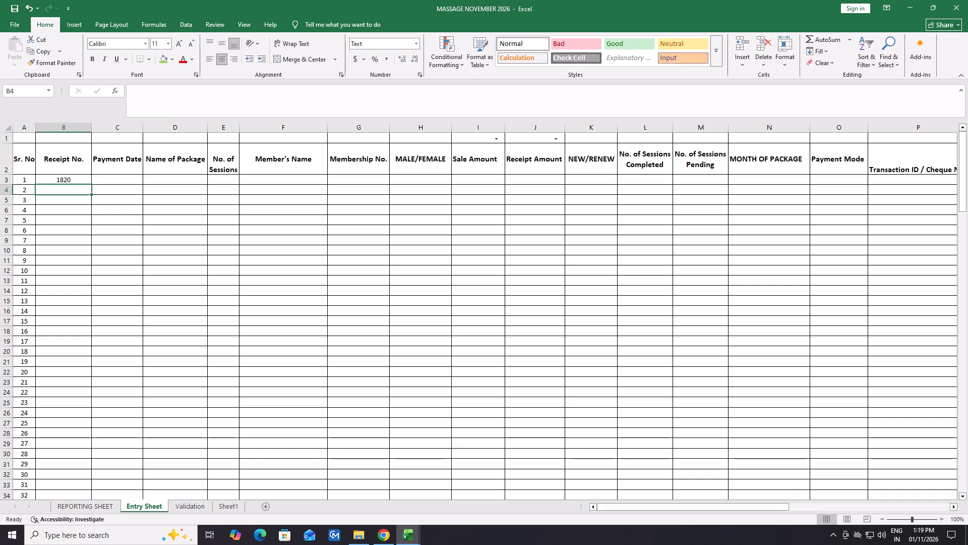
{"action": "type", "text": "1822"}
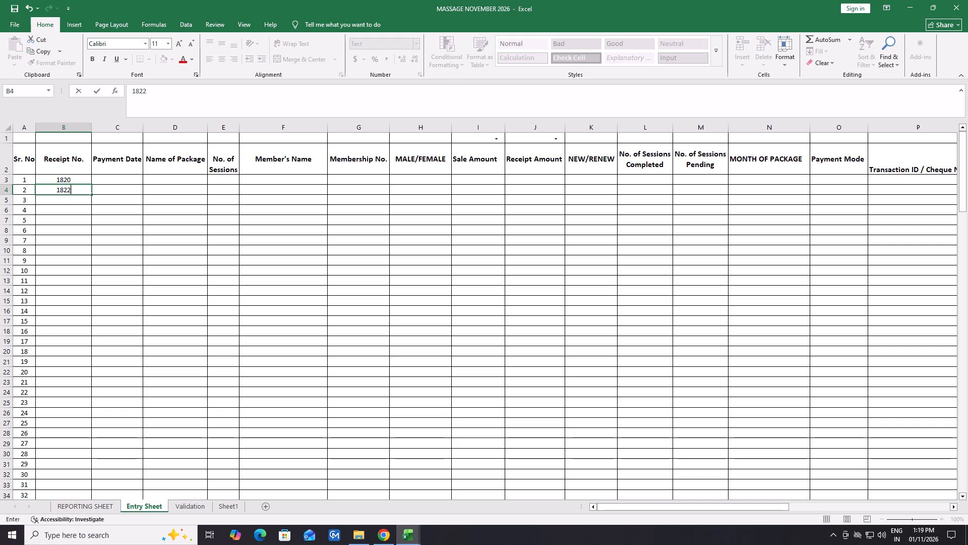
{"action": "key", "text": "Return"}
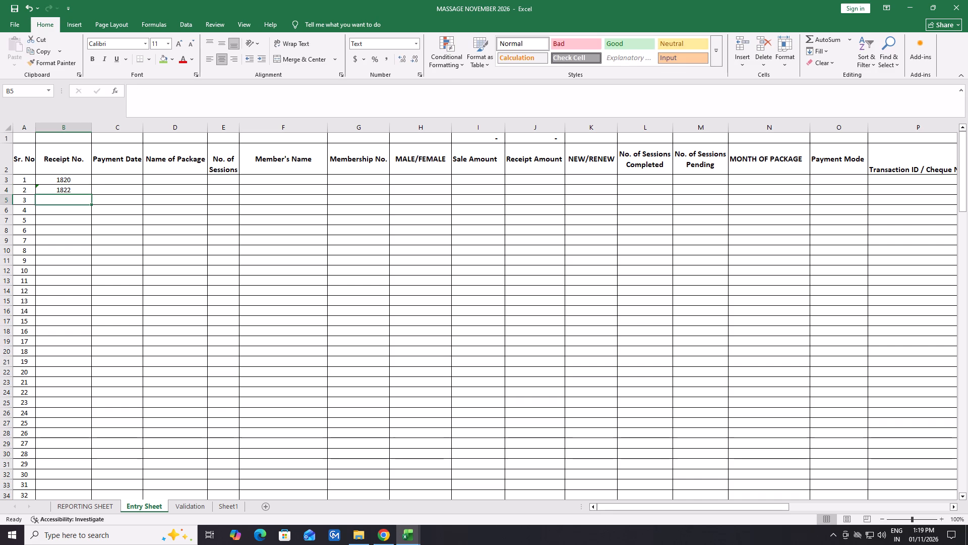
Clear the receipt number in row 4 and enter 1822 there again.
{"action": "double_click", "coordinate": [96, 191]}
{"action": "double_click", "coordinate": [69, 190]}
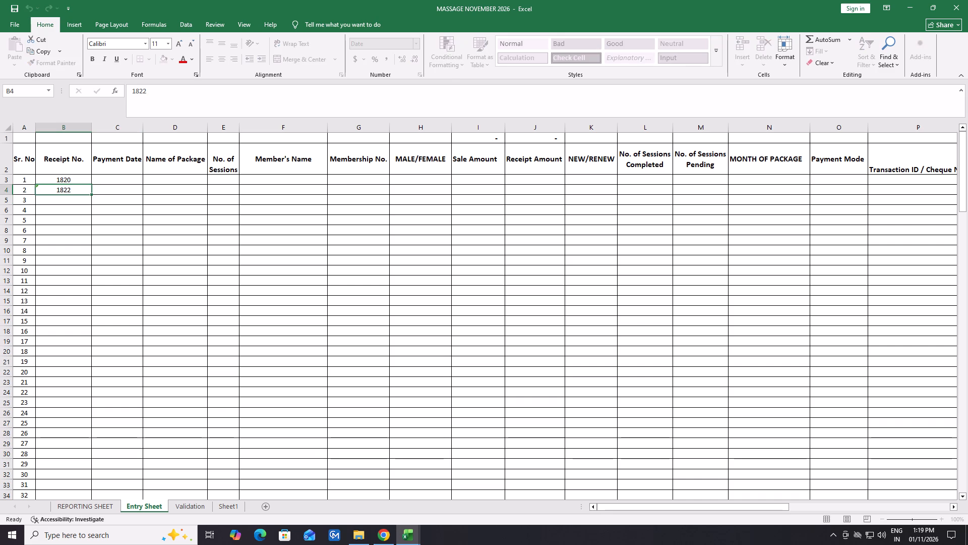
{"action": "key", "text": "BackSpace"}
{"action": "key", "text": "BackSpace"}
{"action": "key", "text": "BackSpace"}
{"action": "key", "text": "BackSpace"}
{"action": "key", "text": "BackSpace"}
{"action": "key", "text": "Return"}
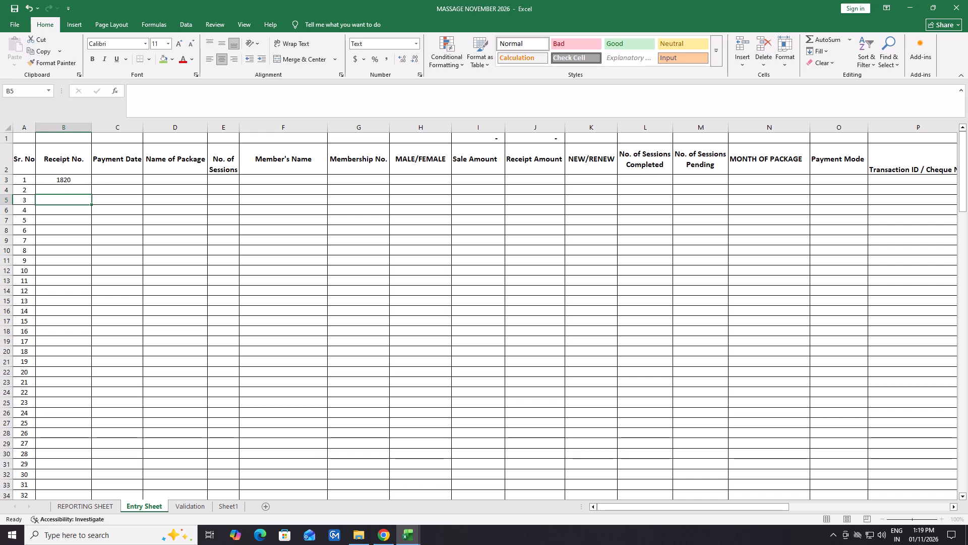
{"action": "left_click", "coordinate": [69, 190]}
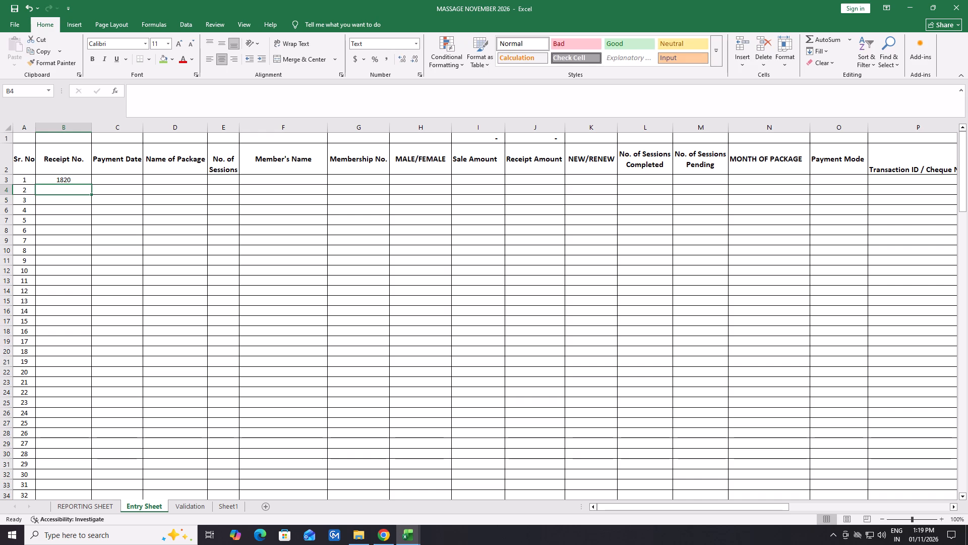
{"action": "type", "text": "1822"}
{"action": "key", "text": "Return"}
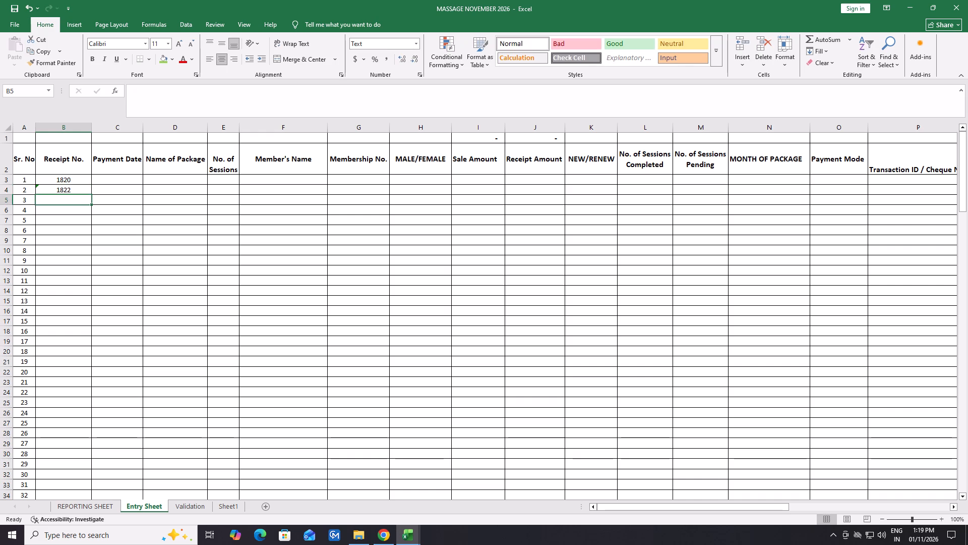
Enter the payment date 01/11/2026 in row 3 and fill it down to row 4.
{"action": "double_click", "coordinate": [112, 184]}
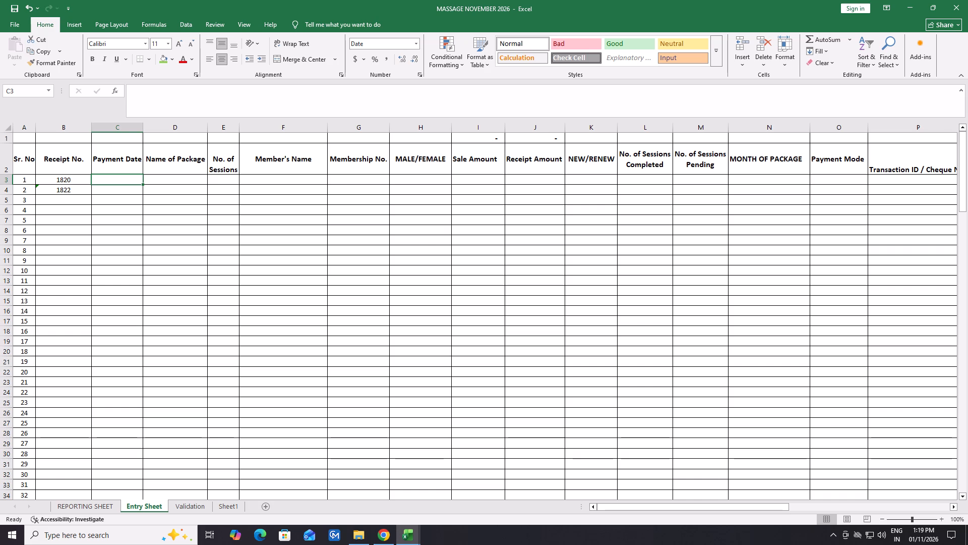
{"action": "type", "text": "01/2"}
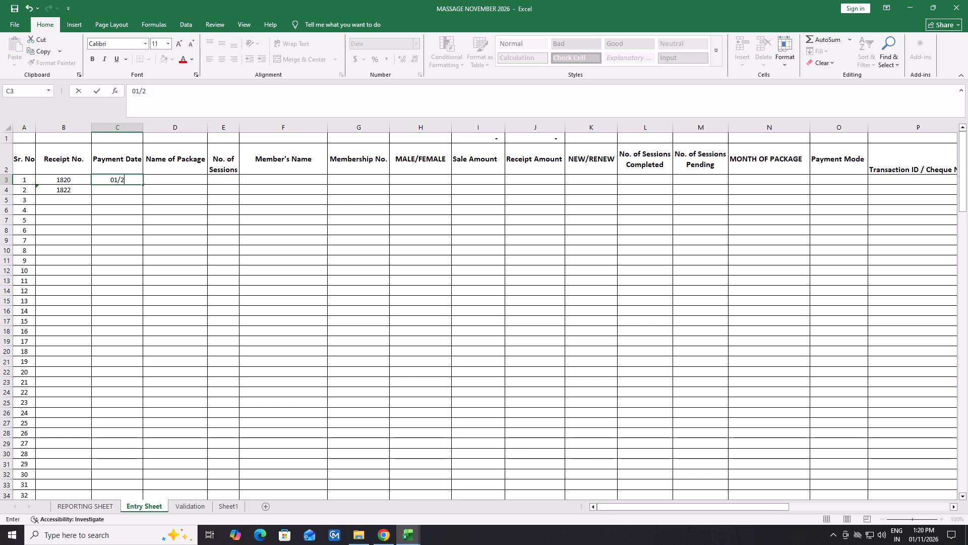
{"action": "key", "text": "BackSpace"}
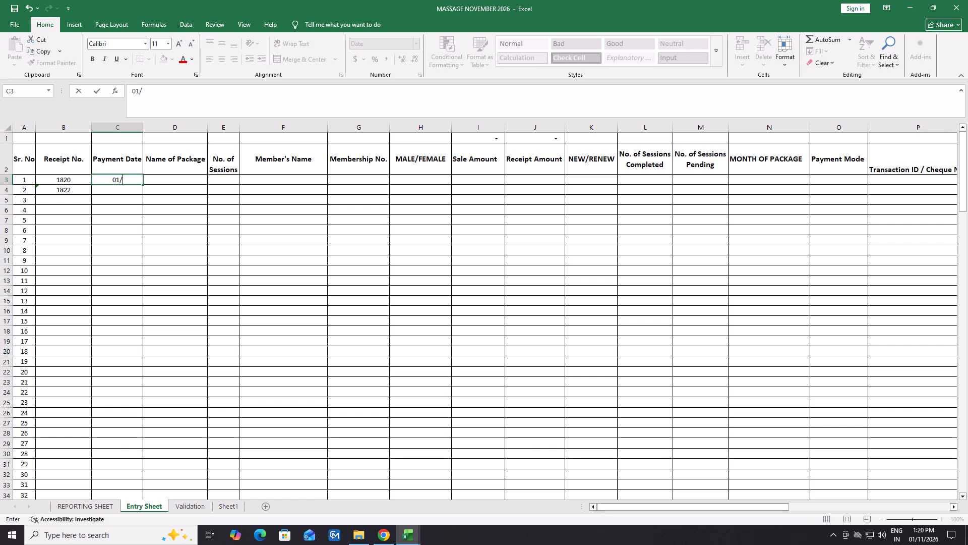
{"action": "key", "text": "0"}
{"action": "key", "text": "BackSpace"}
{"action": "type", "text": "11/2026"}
{"action": "double_click", "coordinate": [127, 193]}
{"action": "key", "text": "ctrl+d"}
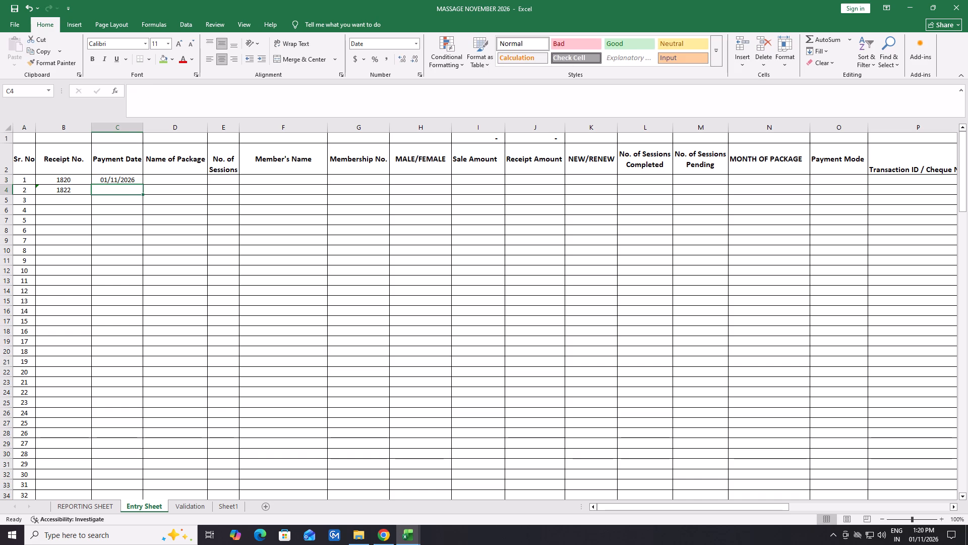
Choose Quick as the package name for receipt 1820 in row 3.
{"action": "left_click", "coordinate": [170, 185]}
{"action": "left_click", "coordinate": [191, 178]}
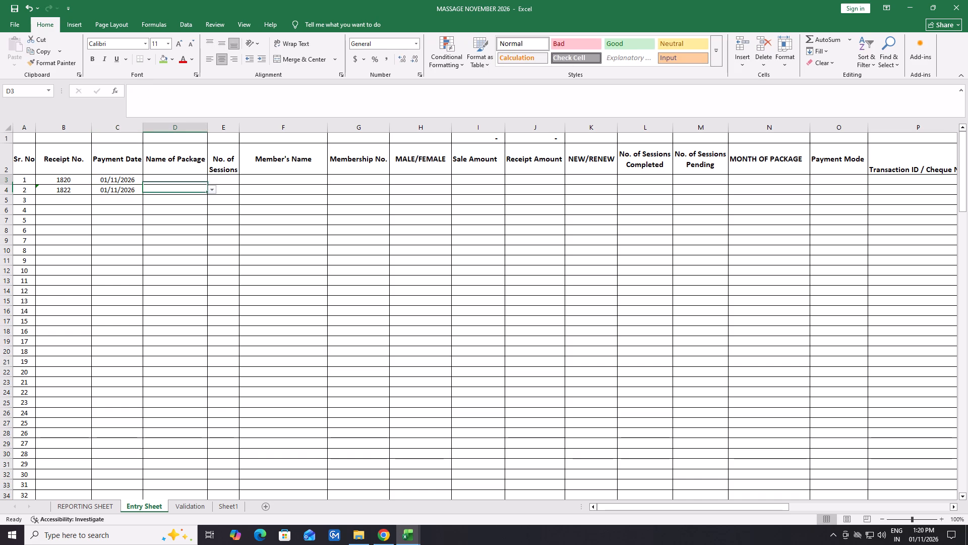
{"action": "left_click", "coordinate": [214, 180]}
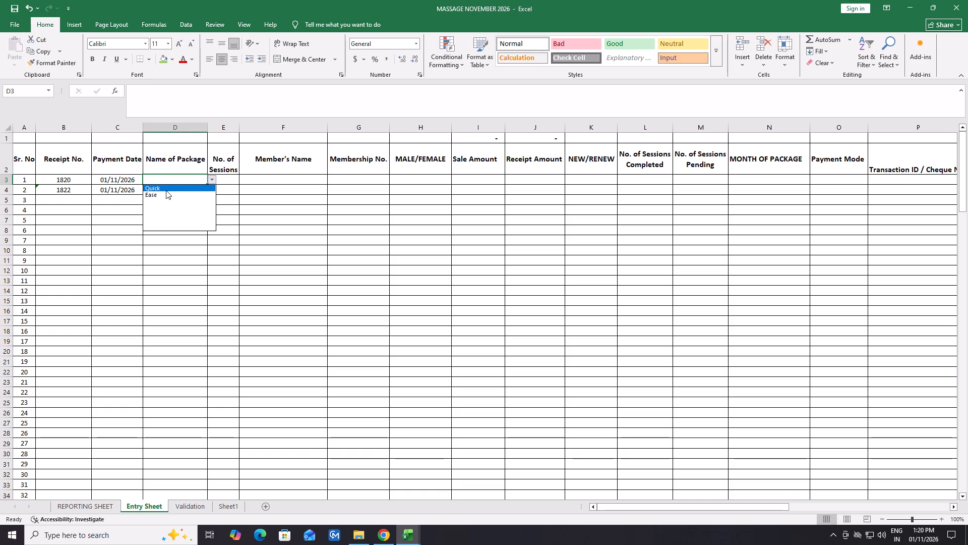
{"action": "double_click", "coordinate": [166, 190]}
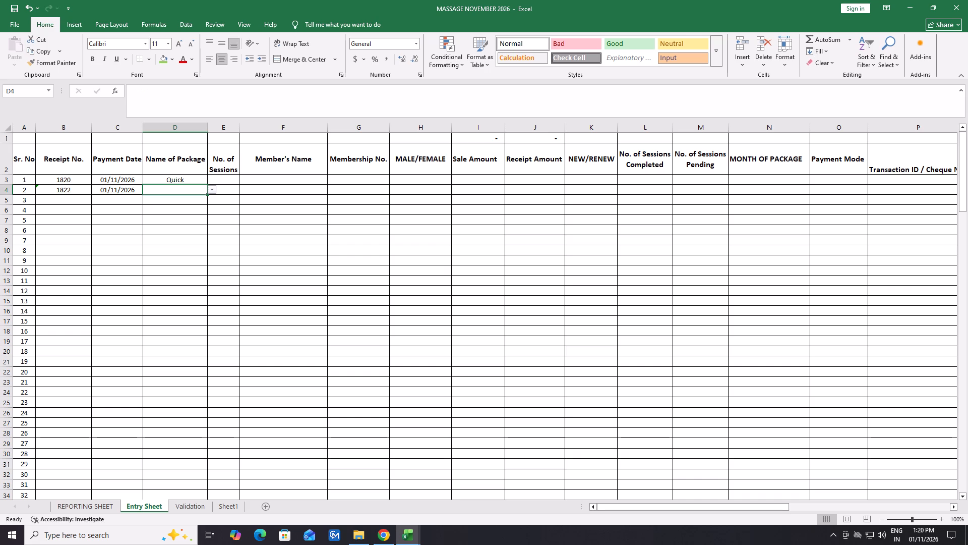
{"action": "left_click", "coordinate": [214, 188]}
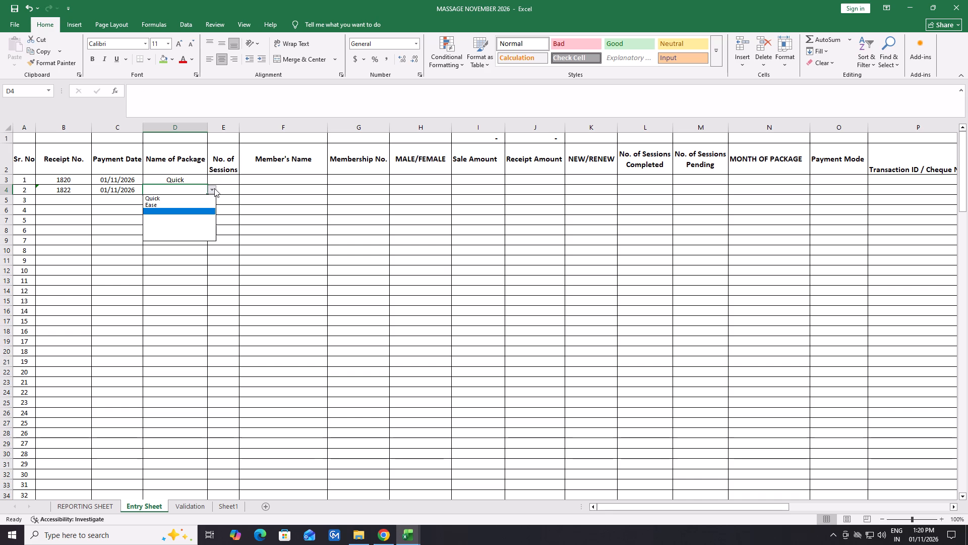
Replace the package name for receipt 1820 in row 3 with SINGAL.
{"action": "left_click", "coordinate": [187, 180]}
{"action": "left_click", "coordinate": [187, 180]}
{"action": "double_click", "coordinate": [187, 180]}
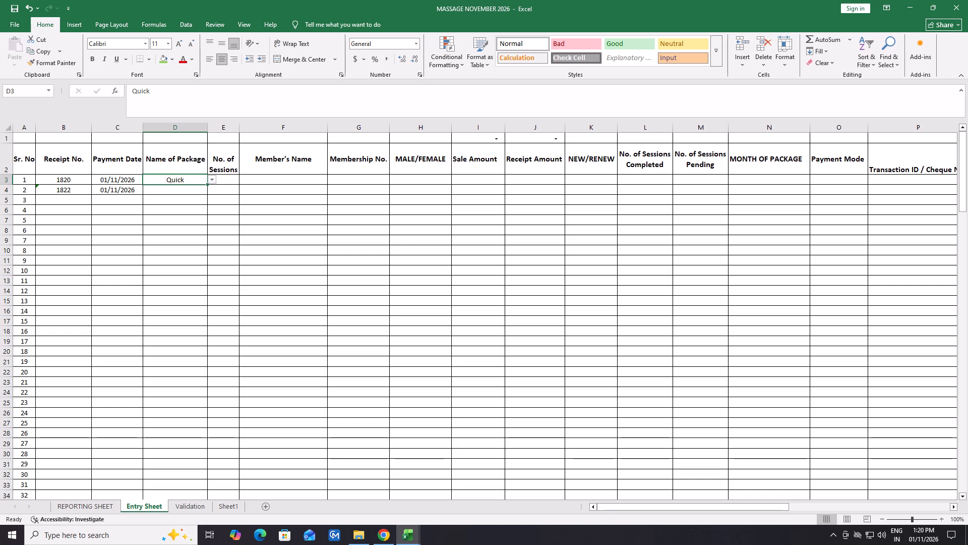
{"action": "key", "text": "BackSpace"}
{"action": "key", "text": "BackSpace"}
{"action": "key", "text": "BackSpace"}
{"action": "key", "text": "BackSpace"}
{"action": "key", "text": "BackSpace"}
{"action": "key", "text": "BackSpace"}
{"action": "key", "text": "BackSpace"}
{"action": "key", "text": "BackSpace"}
{"action": "key", "text": "BackSpace"}
{"action": "key", "text": "BackSpace"}
{"action": "key", "text": "BackSpace"}
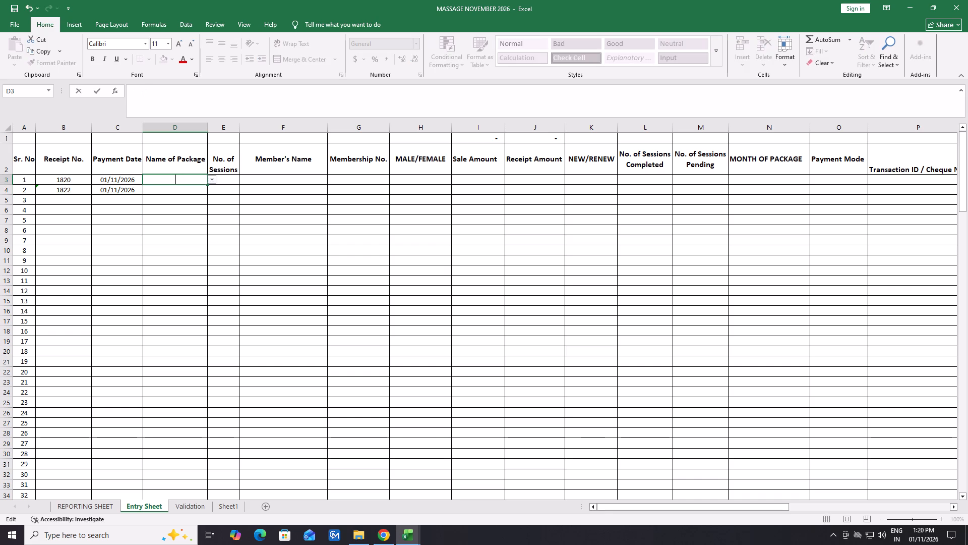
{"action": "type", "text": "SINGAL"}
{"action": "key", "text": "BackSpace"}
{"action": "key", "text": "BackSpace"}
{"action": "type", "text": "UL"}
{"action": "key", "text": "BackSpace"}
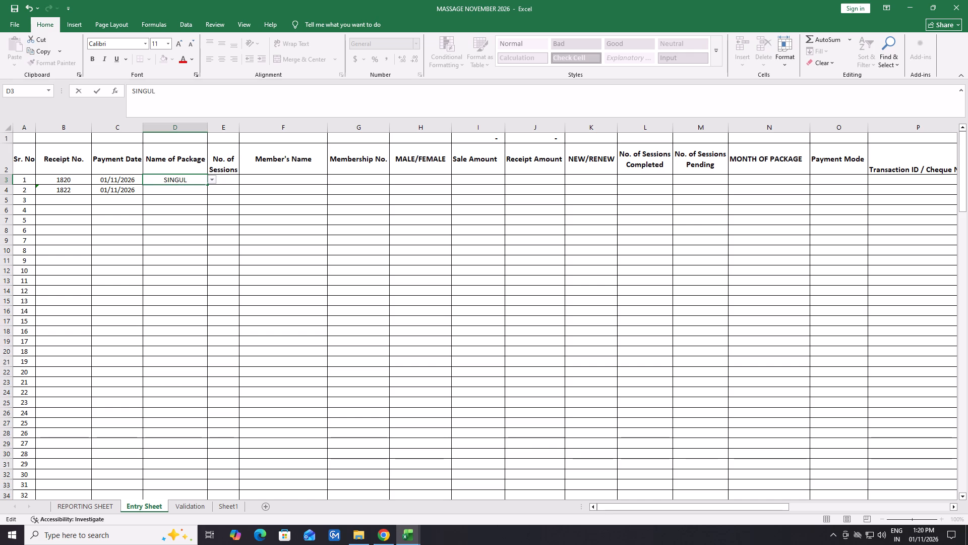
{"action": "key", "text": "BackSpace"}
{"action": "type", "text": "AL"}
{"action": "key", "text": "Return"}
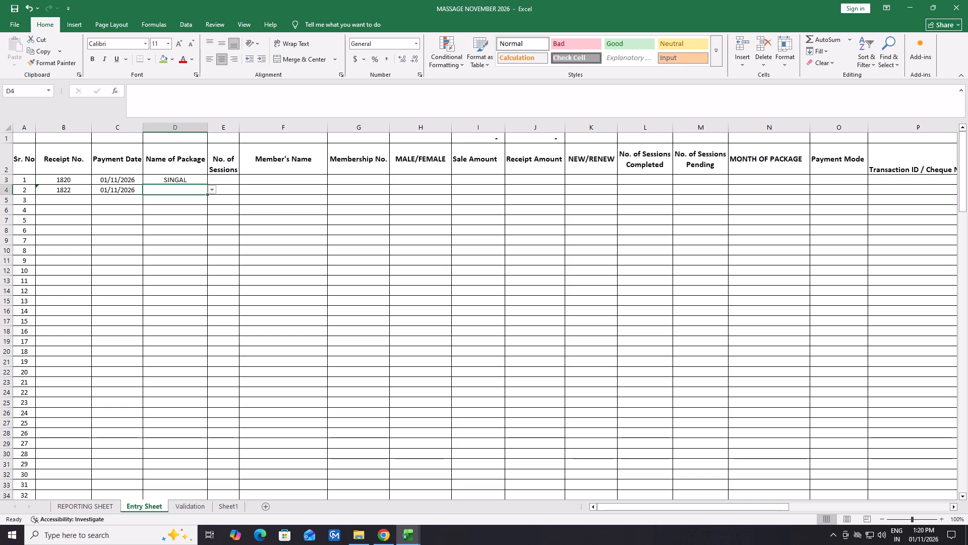
Correct the spelling of the package name in row 3 to SINGLE.
{"action": "double_click", "coordinate": [189, 180]}
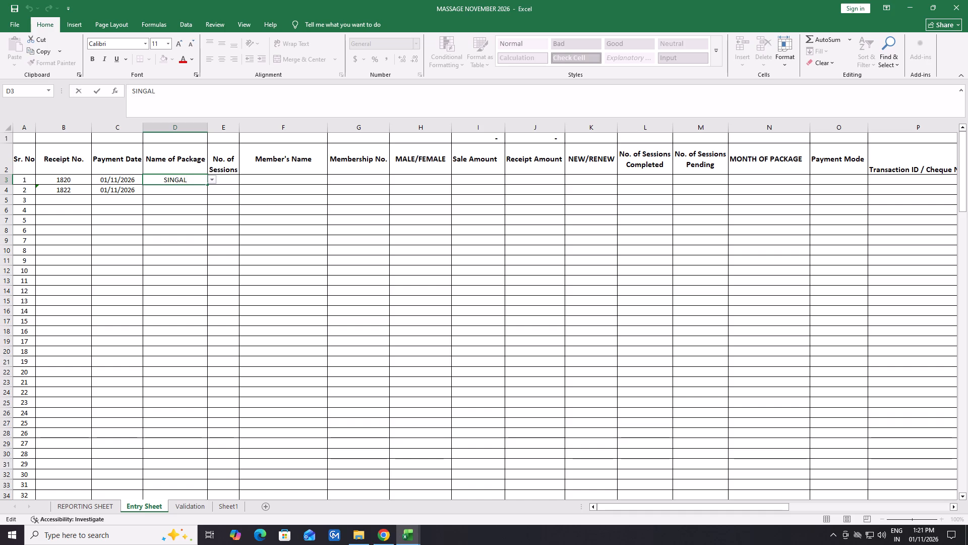
{"action": "key", "text": "BackSpace"}
{"action": "key", "text": "BackSpace"}
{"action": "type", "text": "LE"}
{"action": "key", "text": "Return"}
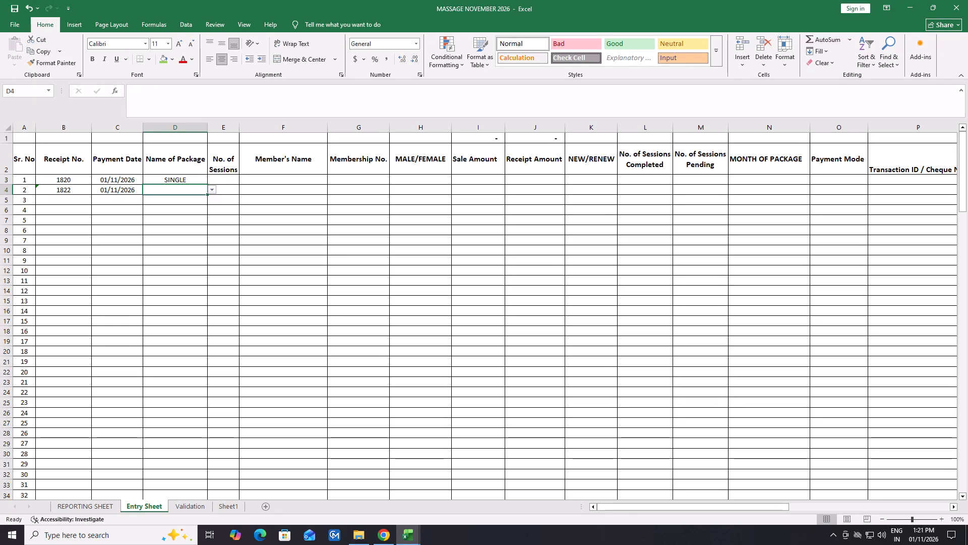
Replace the package name for receipt 1820 in row 3 with 1 MASSAGE.
{"action": "left_click", "coordinate": [195, 181]}
{"action": "key", "text": "BackSpace"}
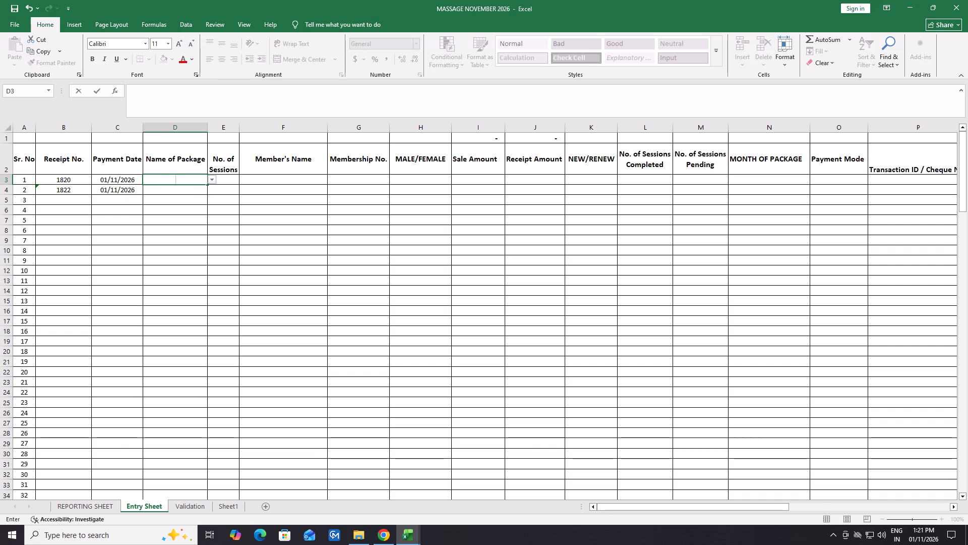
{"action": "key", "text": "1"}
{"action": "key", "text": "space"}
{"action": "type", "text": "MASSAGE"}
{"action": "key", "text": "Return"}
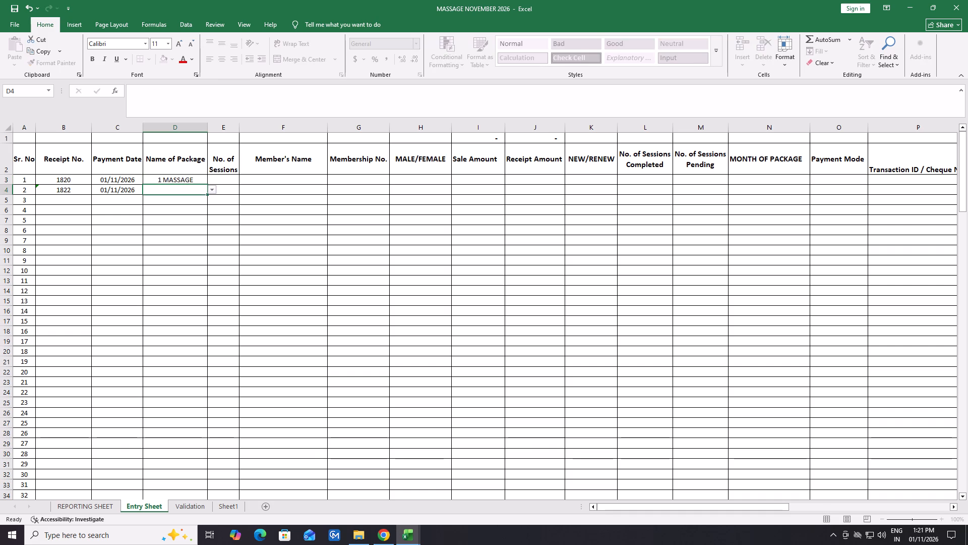
Choose Quick as the package name for receipt 1822 in row 4.
{"action": "left_click", "coordinate": [212, 191]}
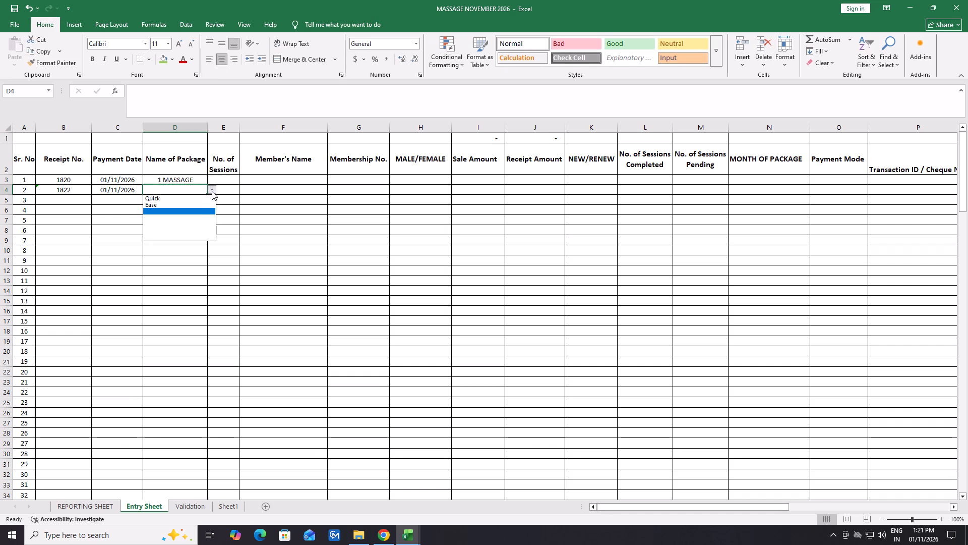
{"action": "left_click", "coordinate": [176, 200]}
Enter the number of sessions as 1 for receipt 1820 and 10 for receipt 1822.
{"action": "left_click", "coordinate": [233, 178]}
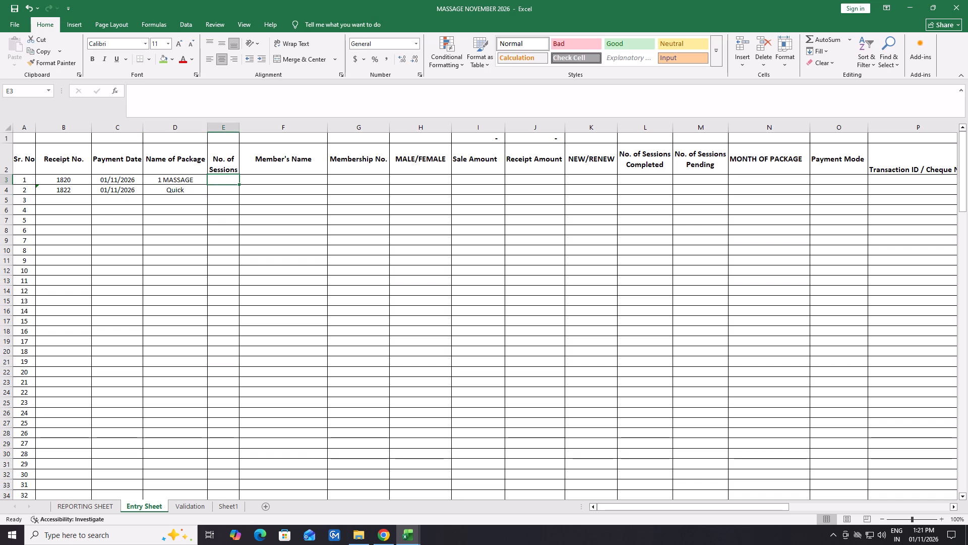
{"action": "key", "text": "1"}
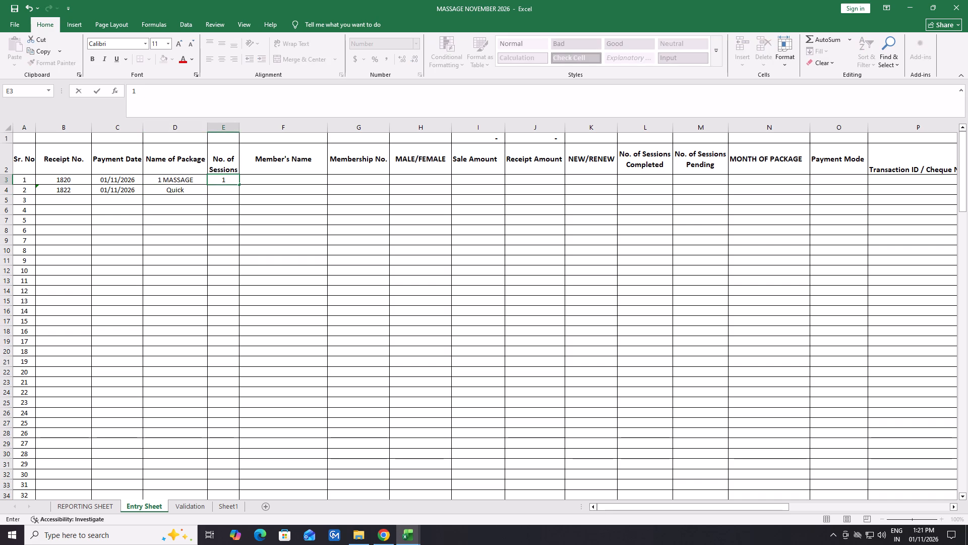
{"action": "left_click", "coordinate": [225, 192]}
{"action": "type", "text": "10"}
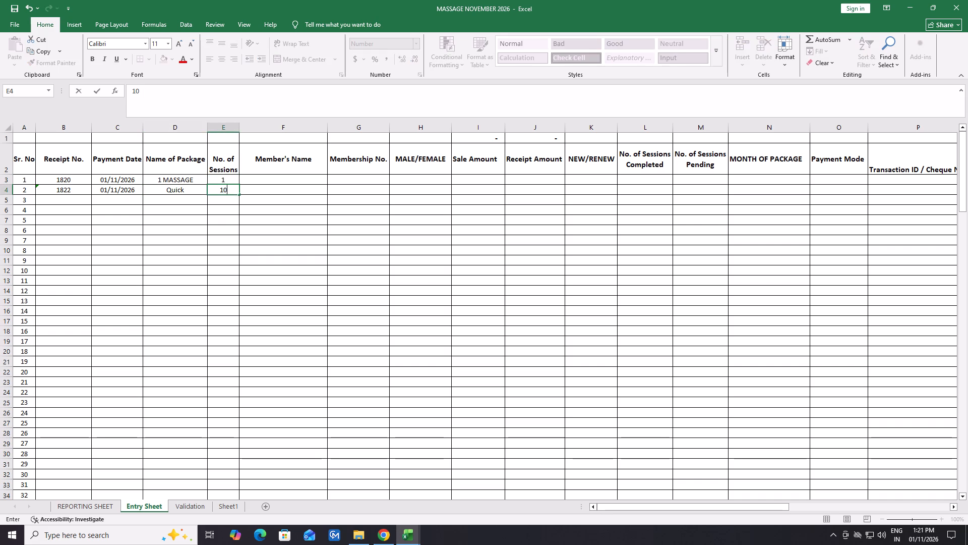
Enter the member's name for receipt 1820 in row 3.
{"action": "double_click", "coordinate": [295, 182]}
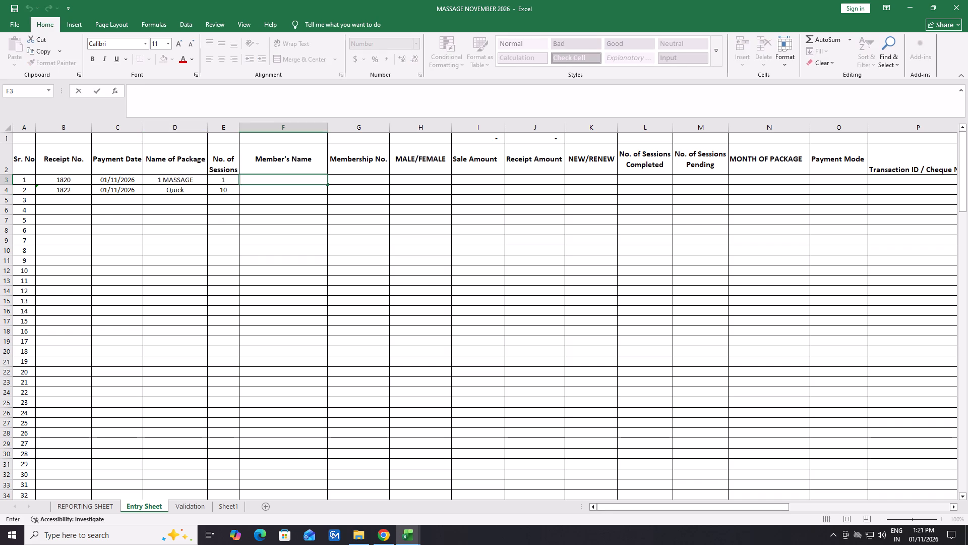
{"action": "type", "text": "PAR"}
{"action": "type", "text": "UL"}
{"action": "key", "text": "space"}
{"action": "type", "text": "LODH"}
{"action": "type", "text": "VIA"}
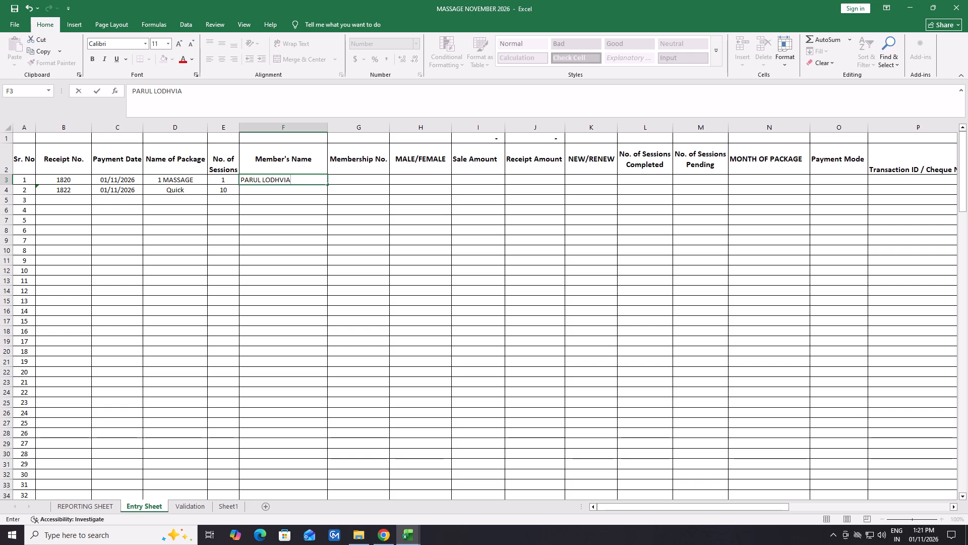
Enter the member's name, with initials and surname, for receipt 1822 in row 4.
{"action": "double_click", "coordinate": [281, 187]}
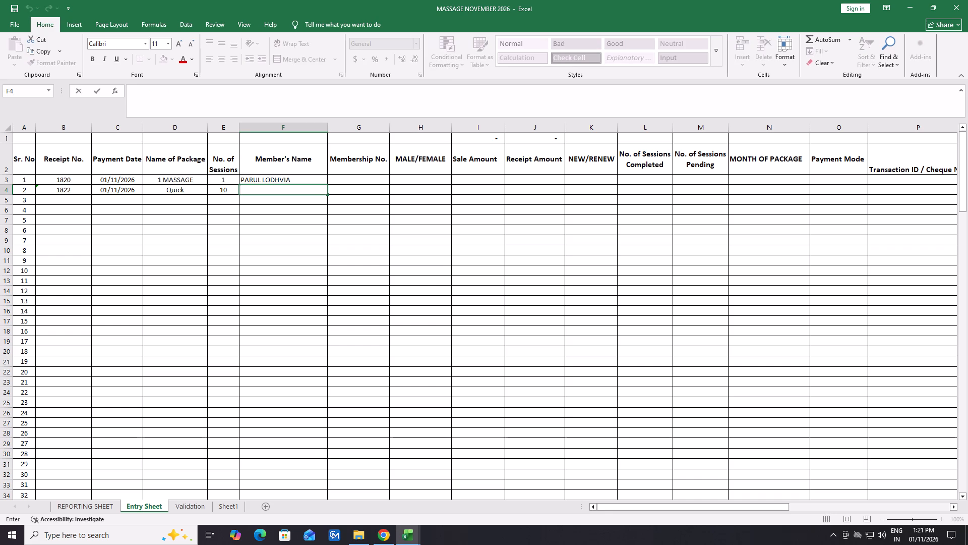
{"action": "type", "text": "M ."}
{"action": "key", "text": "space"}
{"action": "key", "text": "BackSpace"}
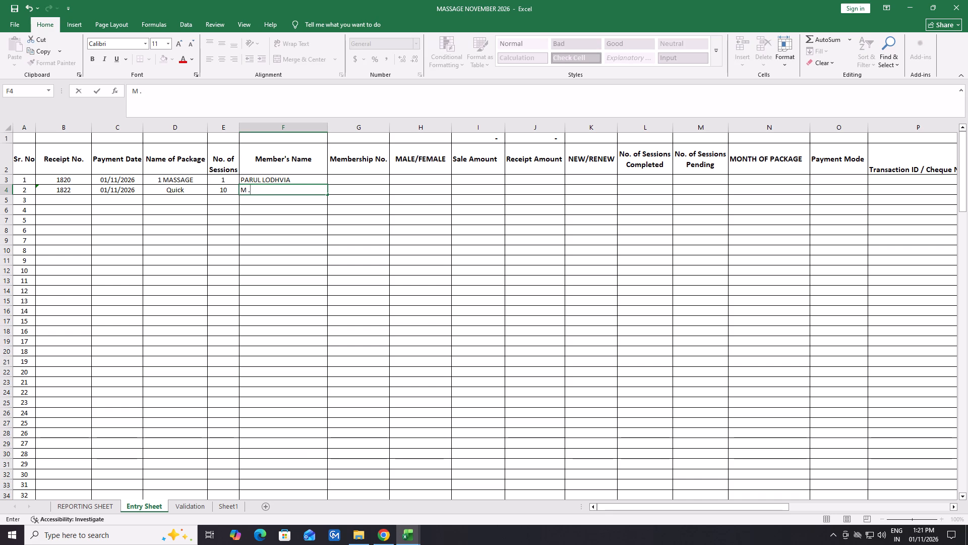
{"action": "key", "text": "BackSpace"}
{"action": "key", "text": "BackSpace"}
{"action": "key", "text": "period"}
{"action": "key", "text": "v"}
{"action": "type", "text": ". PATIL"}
Enter MEM as the membership number in row 3 and fill it down to row 4.
{"action": "left_click", "coordinate": [364, 177]}
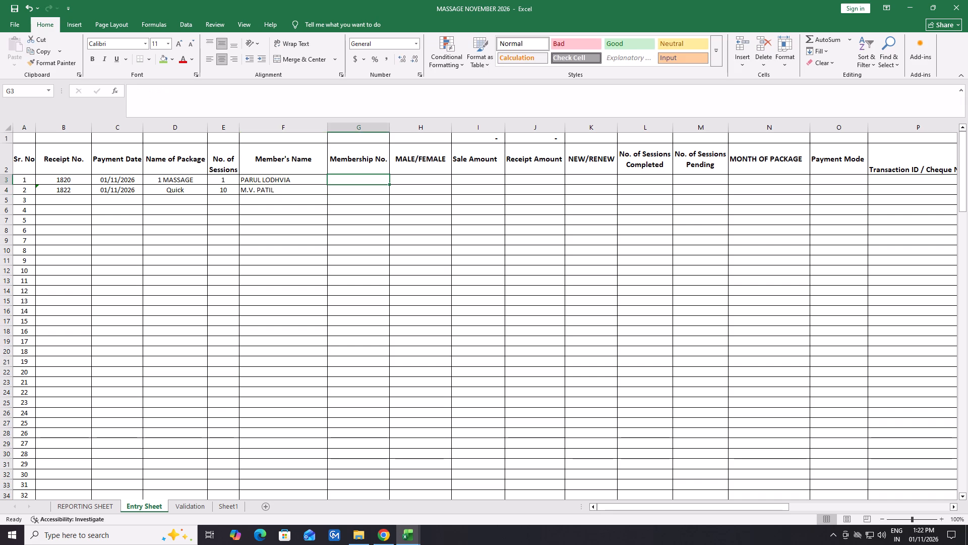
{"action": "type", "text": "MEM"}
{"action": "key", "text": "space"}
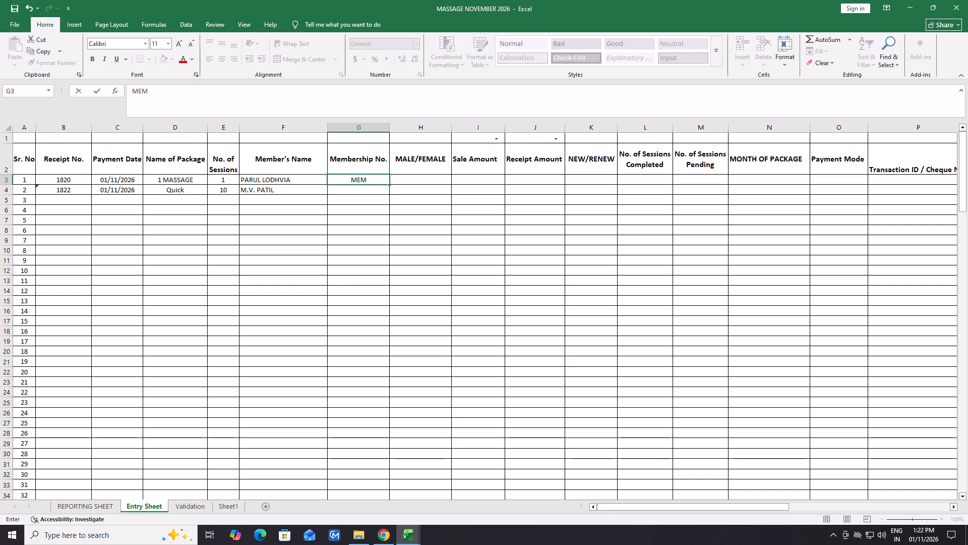
{"action": "double_click", "coordinate": [374, 190]}
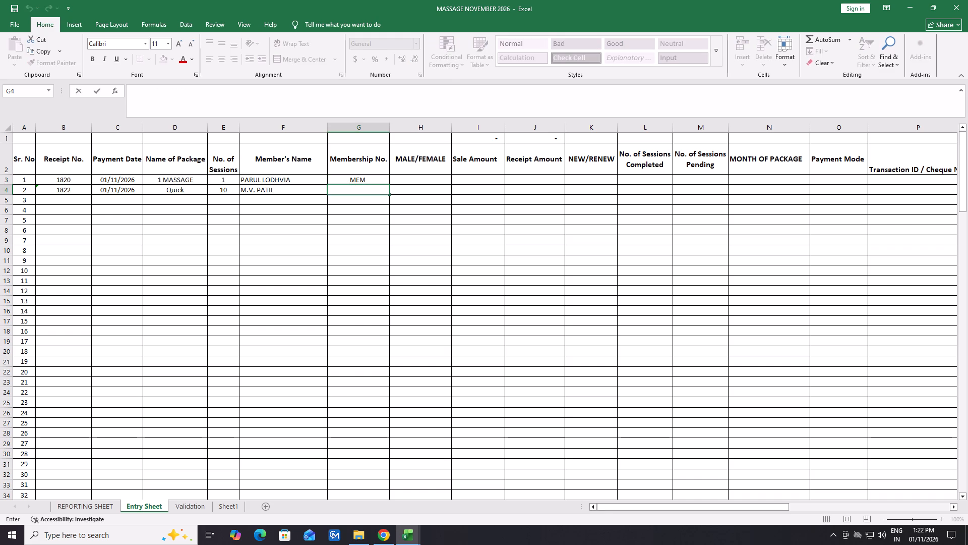
{"action": "key", "text": "ctrl+d"}
{"action": "left_click", "coordinate": [423, 205]}
{"action": "left_click", "coordinate": [378, 188]}
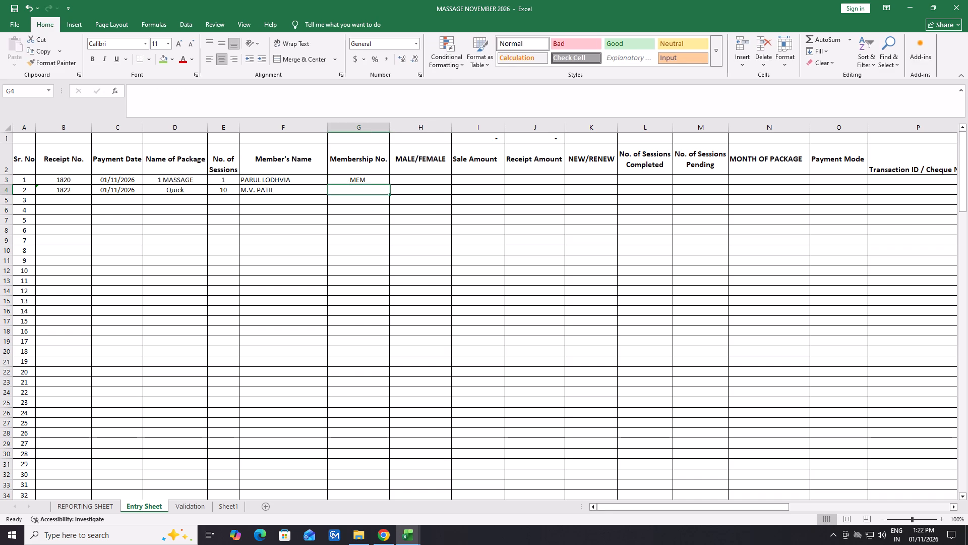
{"action": "key", "text": "ctrl+d"}
Enter FEMALE in the MALE/FEMALE column for receipt 1820 in row 3.
{"action": "left_click", "coordinate": [436, 181]}
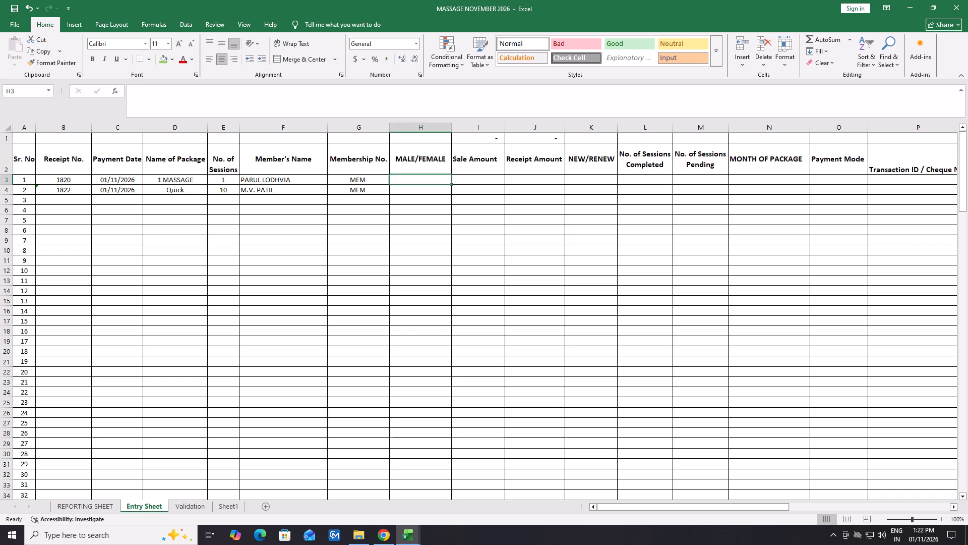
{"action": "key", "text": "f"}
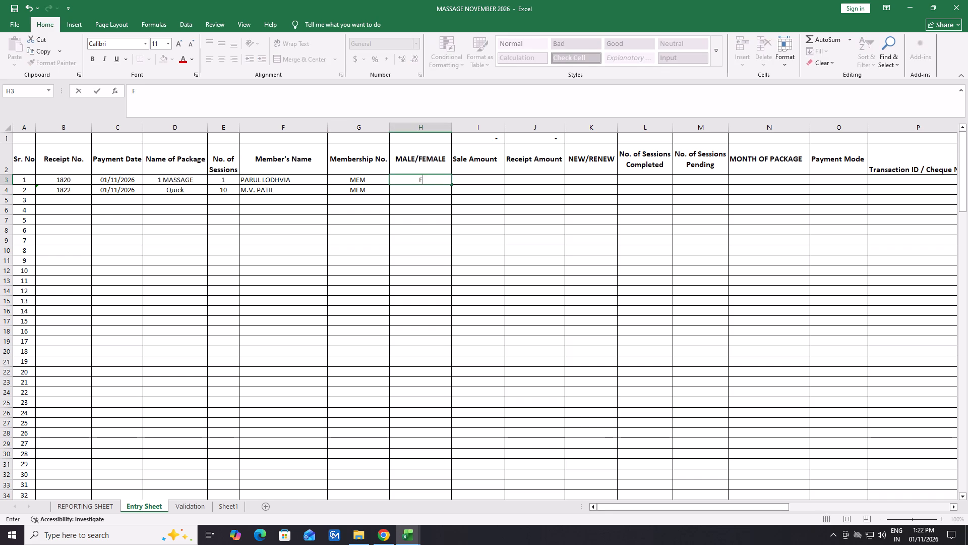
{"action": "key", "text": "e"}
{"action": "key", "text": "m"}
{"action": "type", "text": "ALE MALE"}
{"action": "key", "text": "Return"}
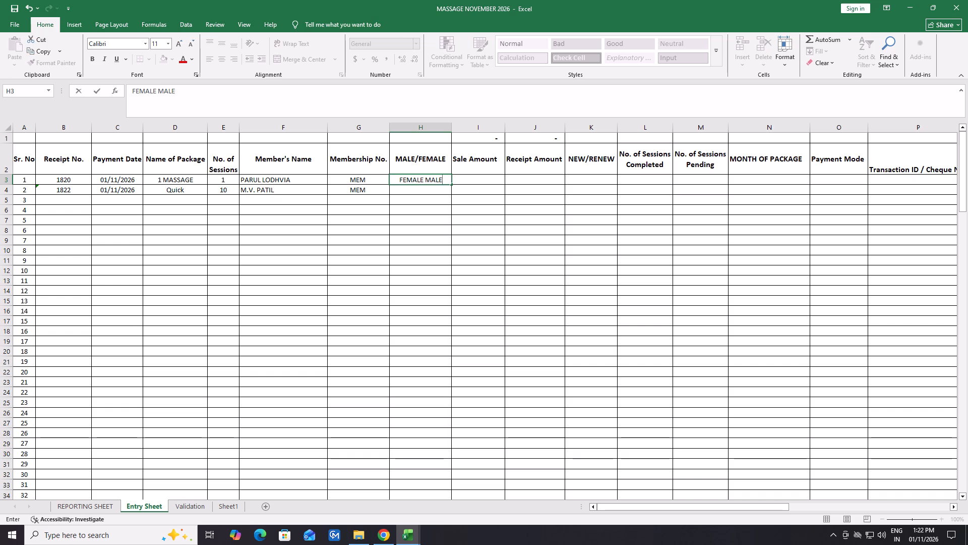
{"action": "left_click", "coordinate": [436, 181]}
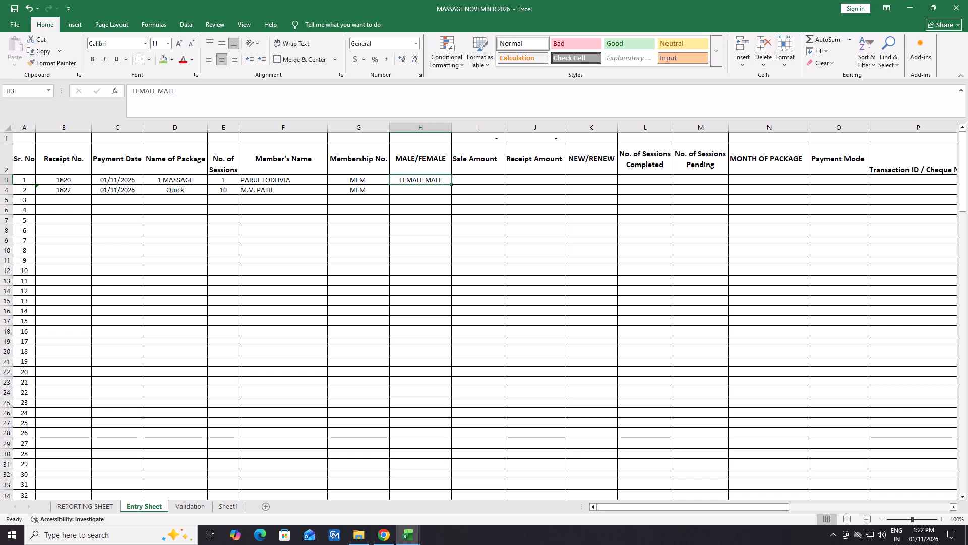
{"action": "double_click", "coordinate": [441, 181]}
{"action": "key", "text": "BackSpace"}
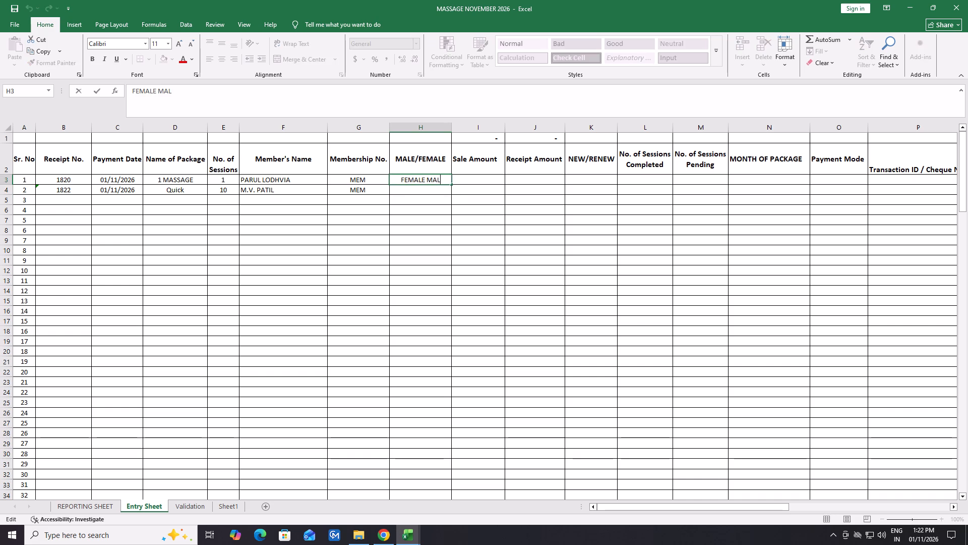
{"action": "key", "text": "BackSpace"}
{"action": "key", "text": "BackSpace"}
{"action": "key", "text": "BackSpace"}
{"action": "key", "text": "Return"}
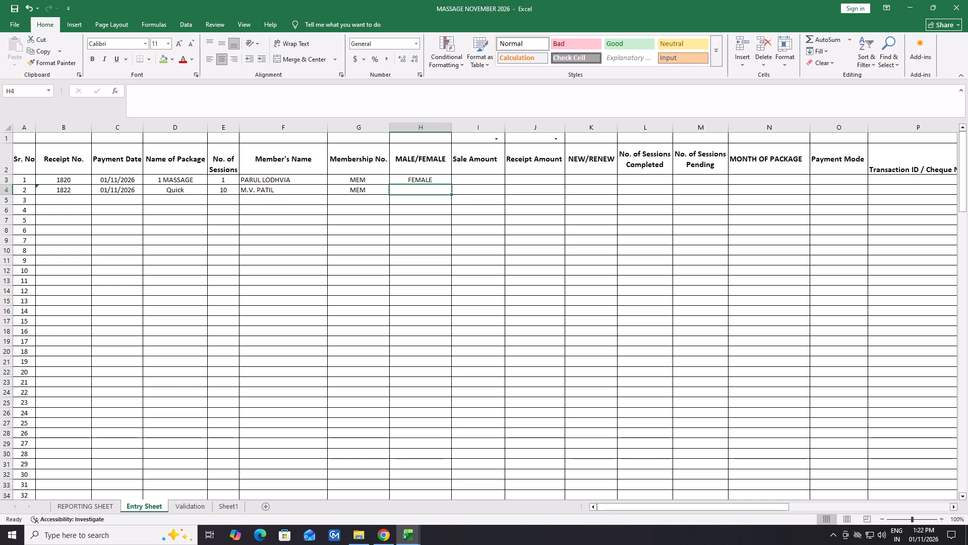
Enter MALE in the MALE/FEMALE column for receipt 1822 in row 4.
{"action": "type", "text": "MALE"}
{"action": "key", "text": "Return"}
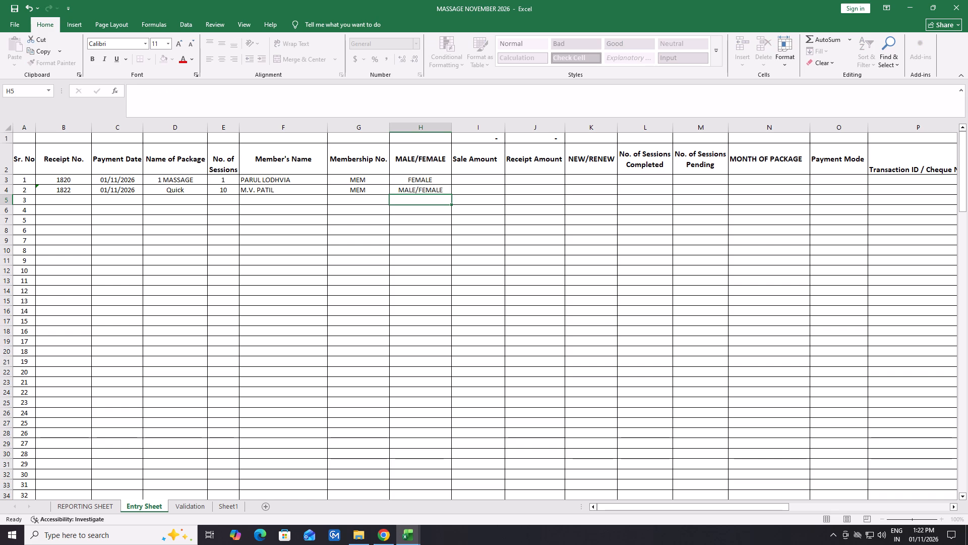
{"action": "left_click", "coordinate": [440, 188]}
{"action": "double_click", "coordinate": [445, 190]}
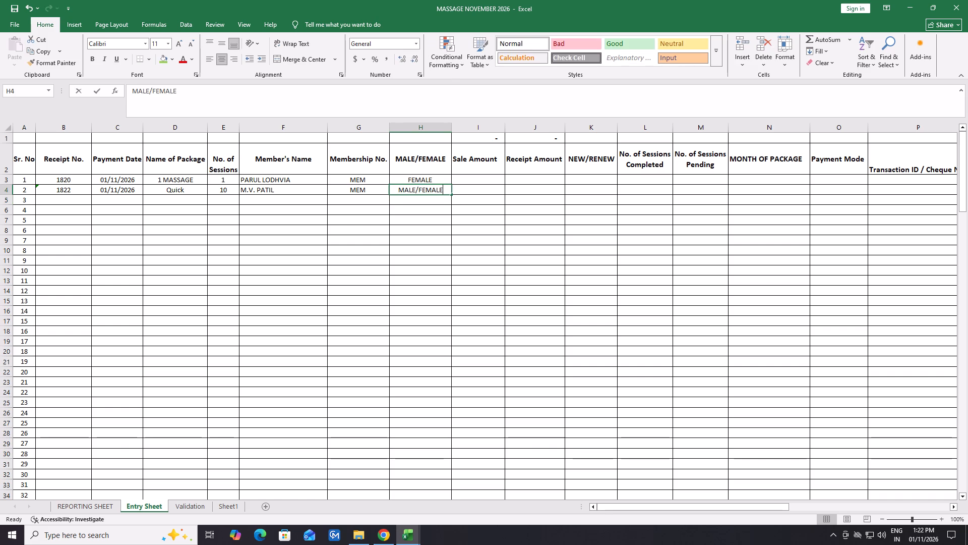
{"action": "key", "text": "BackSpace"}
{"action": "key", "text": "BackSpace"}
{"action": "key", "text": "BackSpace"}
{"action": "key", "text": "BackSpace"}
{"action": "key", "text": "BackSpace"}
{"action": "key", "text": "BackSpace"}
{"action": "key", "text": "BackSpace"}
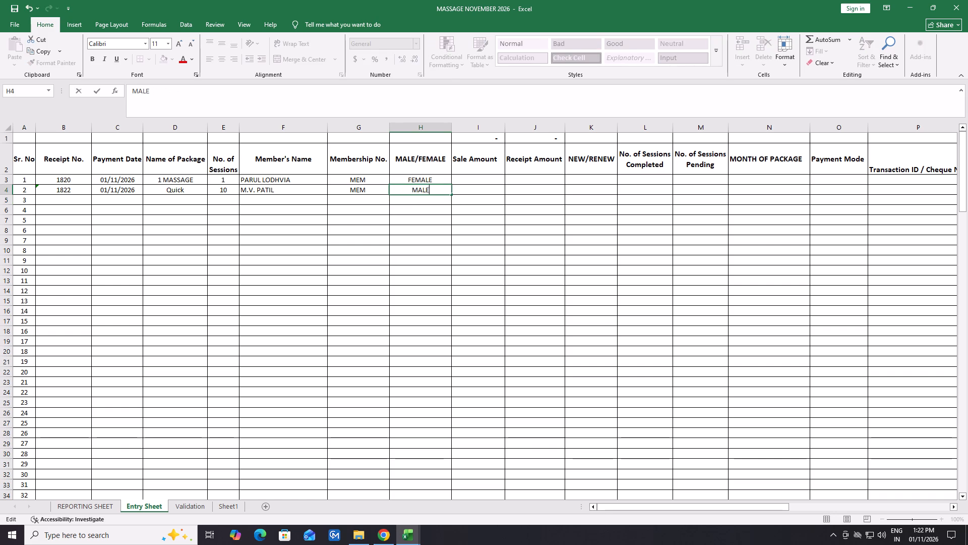
{"action": "key", "text": "Return"}
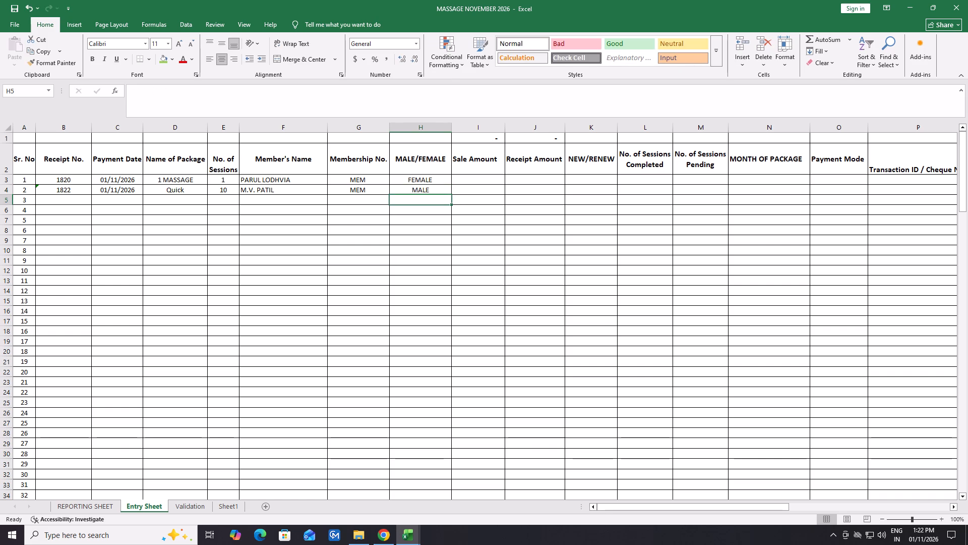
Enter the sale amounts: 750 for receipt 1820 and 5750 for receipt 1822.
{"action": "triple_click", "coordinate": [472, 182]}
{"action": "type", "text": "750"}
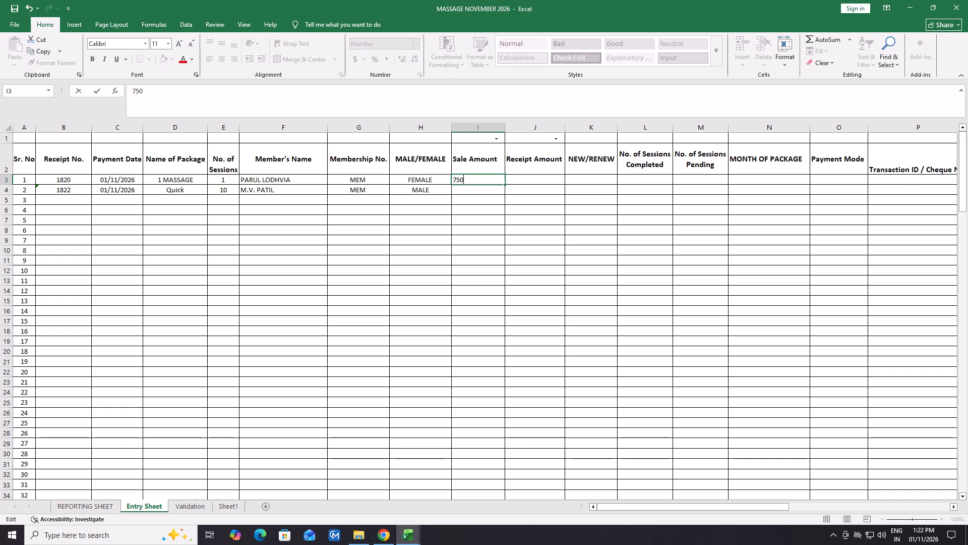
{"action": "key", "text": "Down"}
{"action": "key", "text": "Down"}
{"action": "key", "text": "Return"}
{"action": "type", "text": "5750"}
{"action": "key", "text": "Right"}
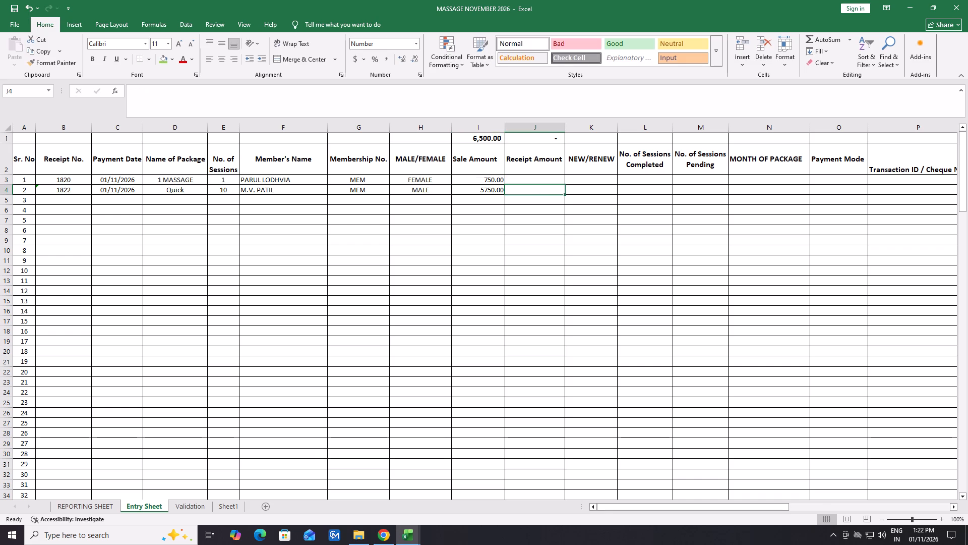
Enter the receipt amounts: 5750 for receipt 1822 in row 4 and 750 for receipt 1820 in row 3.
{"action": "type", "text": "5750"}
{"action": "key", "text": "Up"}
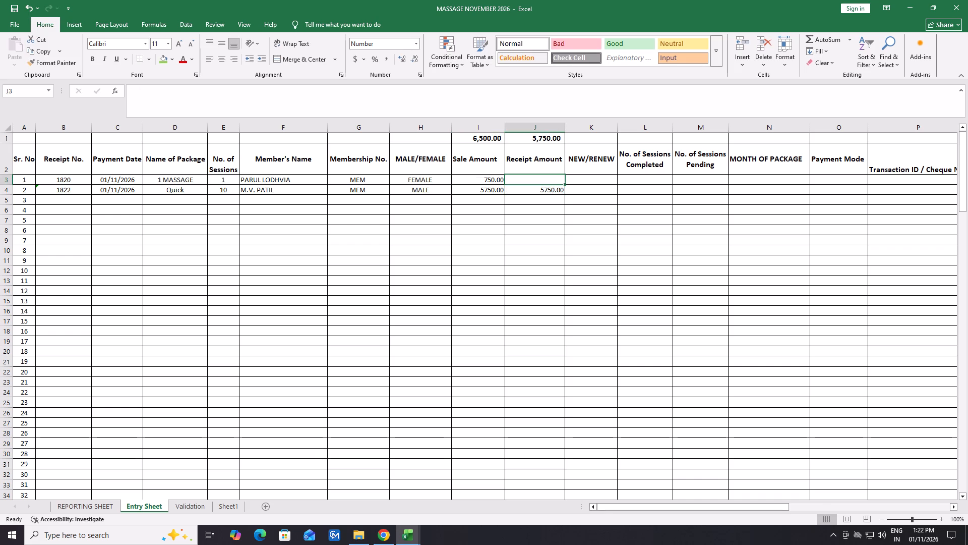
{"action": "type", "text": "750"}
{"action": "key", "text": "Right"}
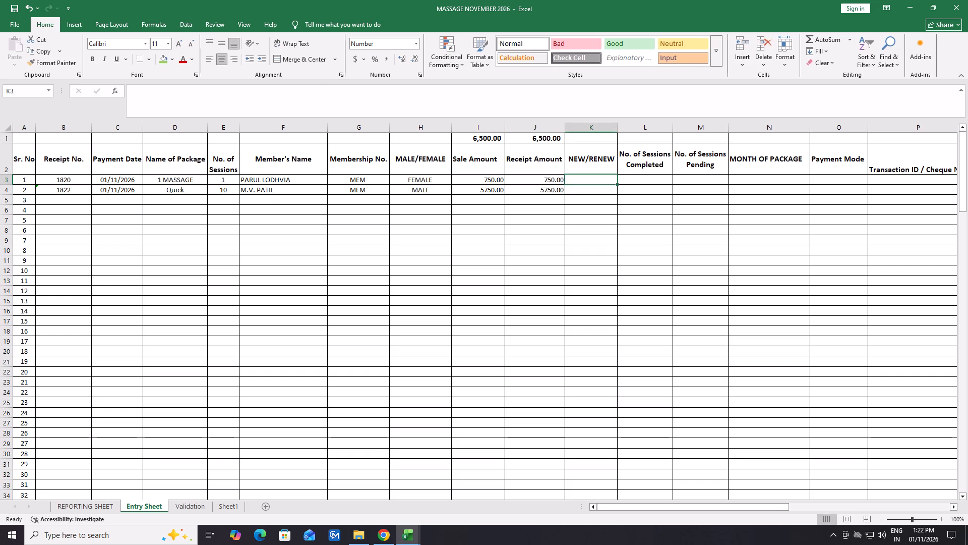
Enter RENEW in the NEW/RENEW column for receipts 1820 and 1822.
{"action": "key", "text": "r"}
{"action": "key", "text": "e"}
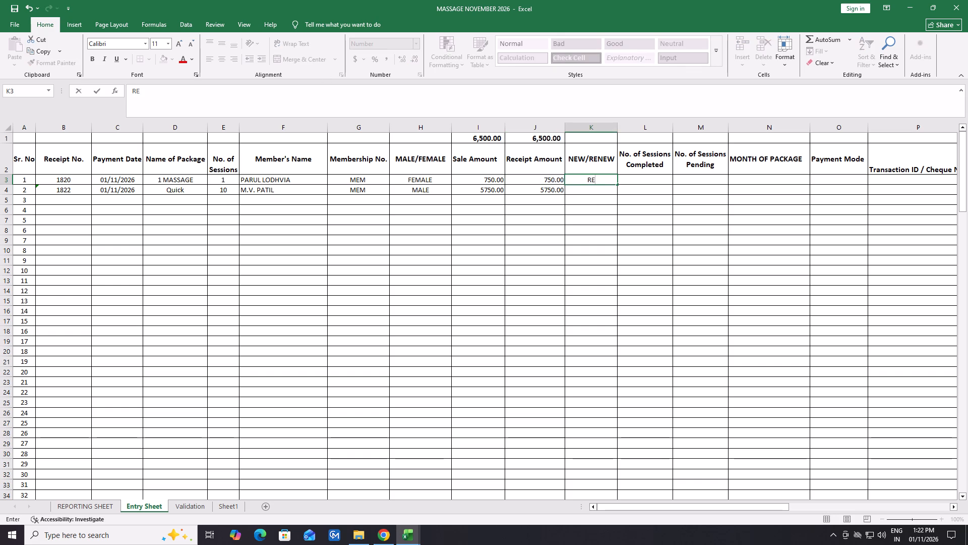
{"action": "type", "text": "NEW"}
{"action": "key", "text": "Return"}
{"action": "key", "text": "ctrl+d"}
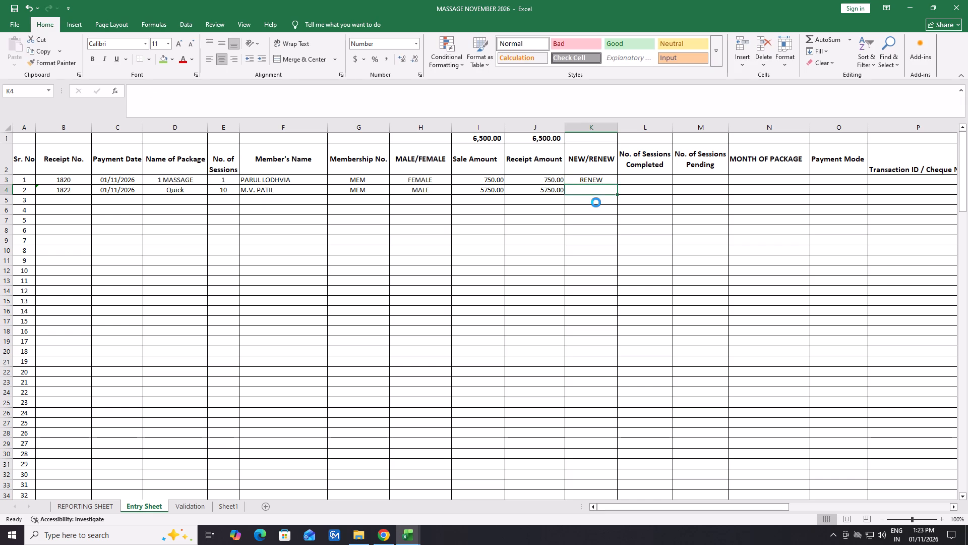
Enter the sessions completed and pending: 1 and 0 for receipt 1820, 0 and 10 for receipt 1822.
{"action": "left_click", "coordinate": [642, 184]}
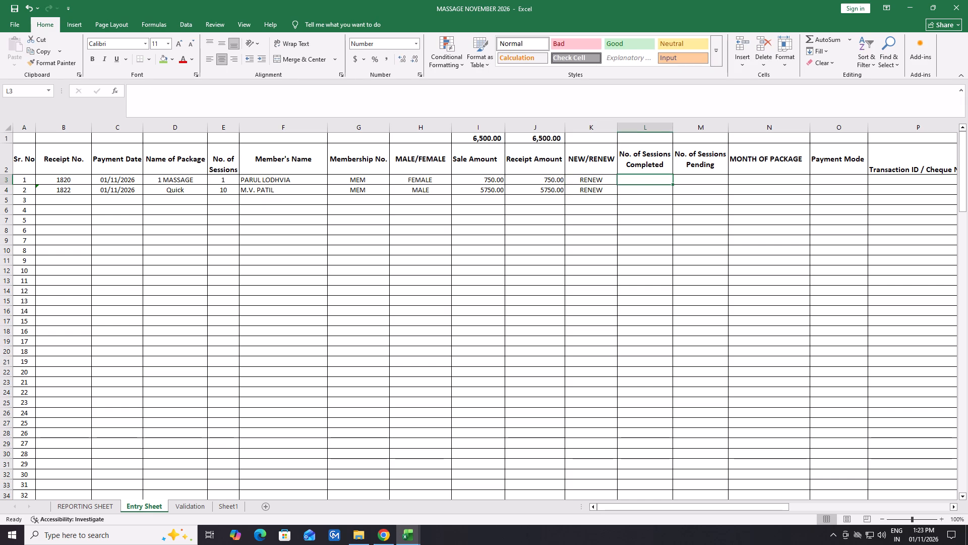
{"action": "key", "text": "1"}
{"action": "key", "text": "Left"}
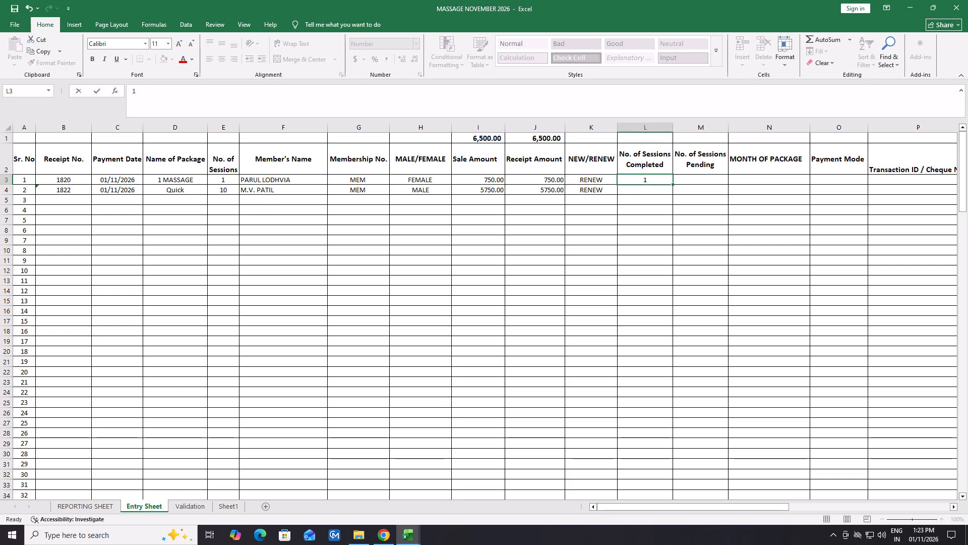
{"action": "left_click", "coordinate": [651, 189]}
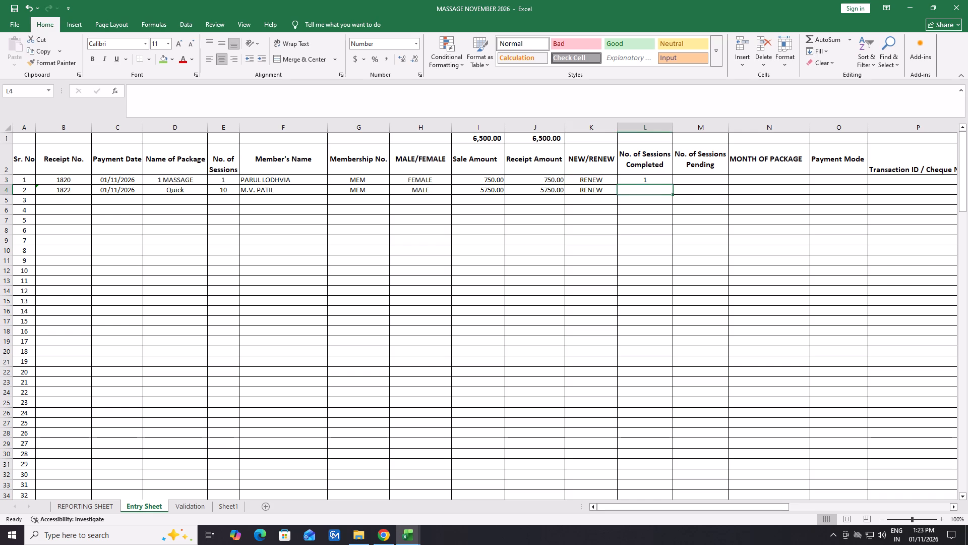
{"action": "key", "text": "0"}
{"action": "key", "text": "Right"}
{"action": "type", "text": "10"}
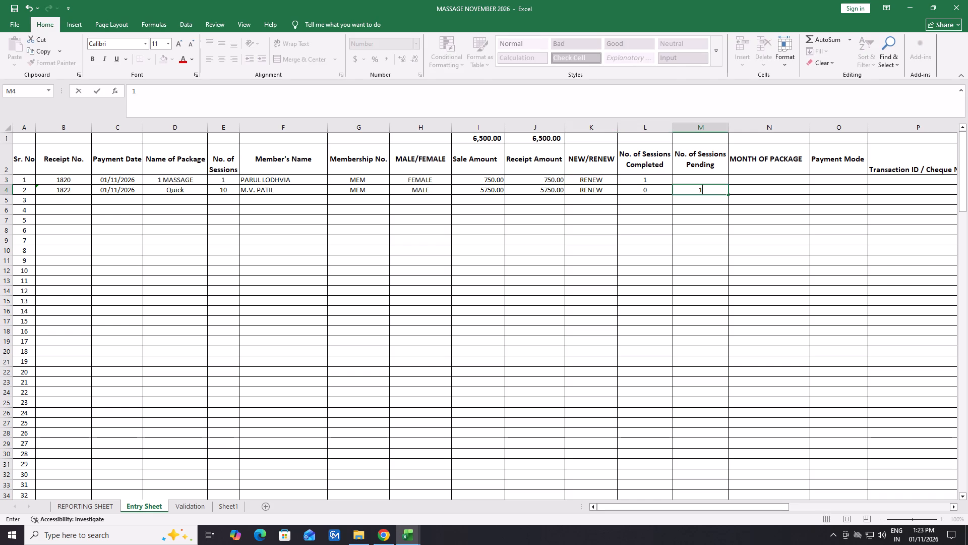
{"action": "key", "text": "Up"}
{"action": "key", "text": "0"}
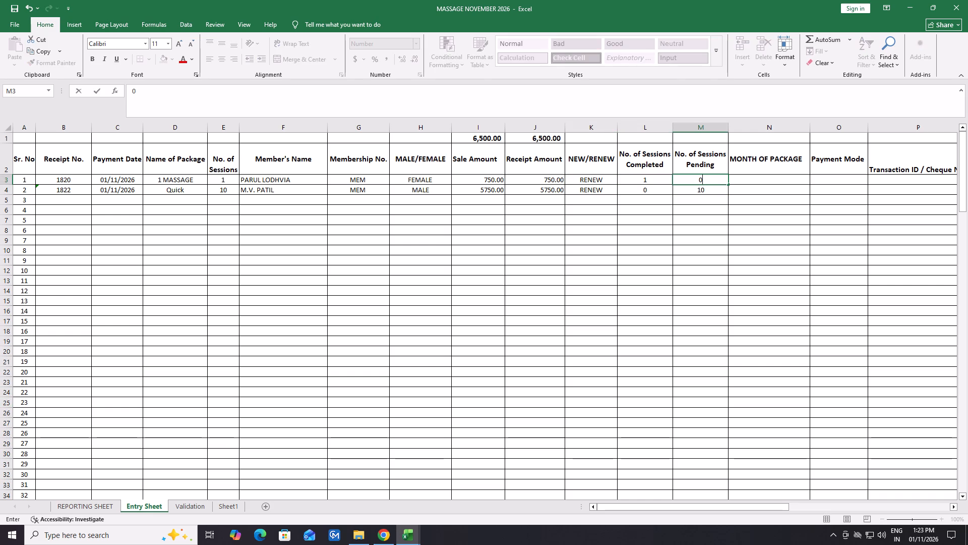
Set MONTH OF PACKAGE to 1 MASSAGE for receipt 1820 and 4 MONTHS for receipt 1822.
{"action": "left_click", "coordinate": [755, 179]}
{"action": "left_click", "coordinate": [816, 175]}
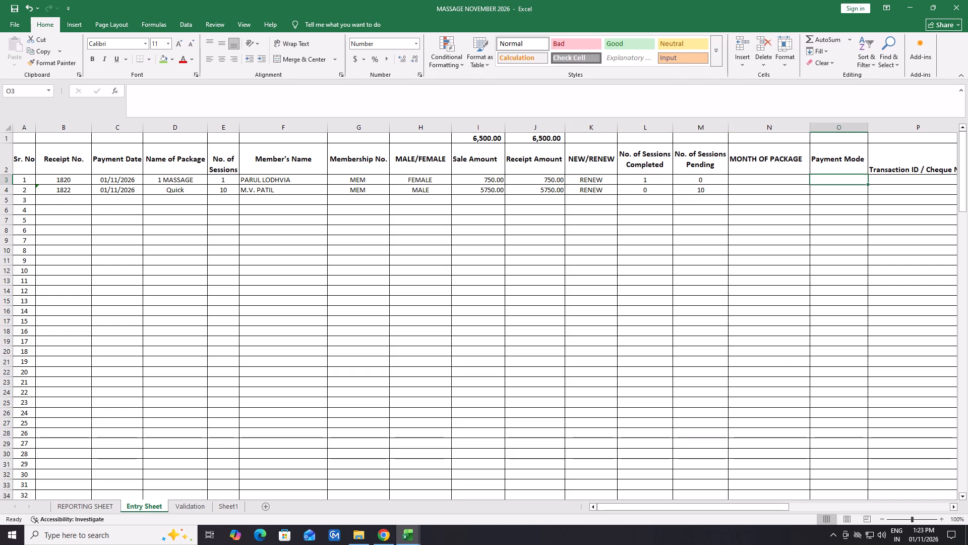
{"action": "left_click", "coordinate": [796, 181]}
{"action": "left_click", "coordinate": [813, 184]}
{"action": "left_click", "coordinate": [798, 181]}
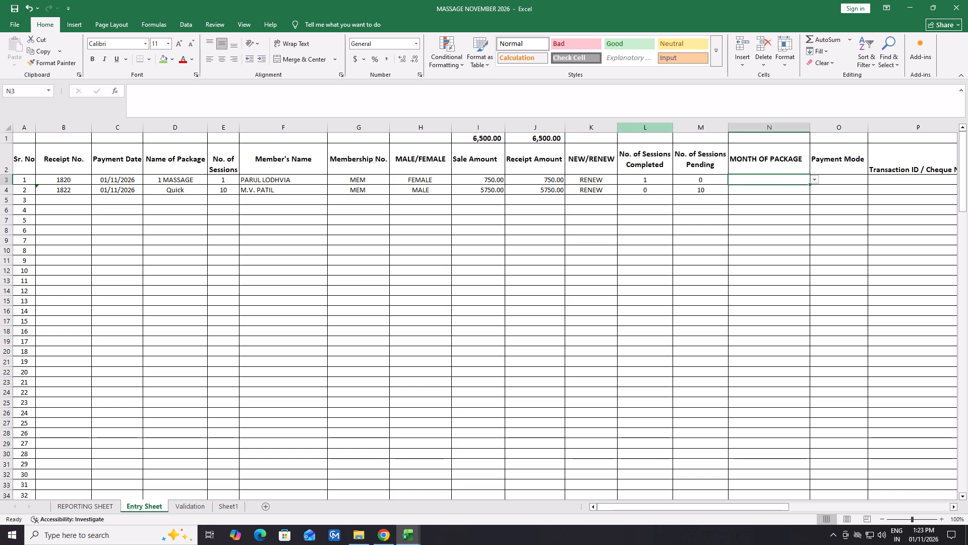
{"action": "left_click", "coordinate": [817, 182]}
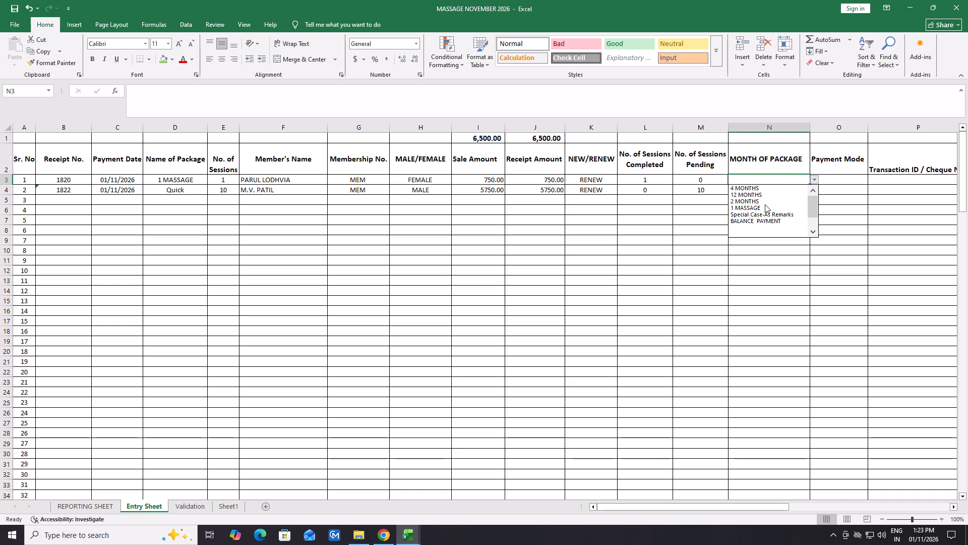
{"action": "left_click", "coordinate": [765, 204]}
{"action": "double_click", "coordinate": [764, 193]}
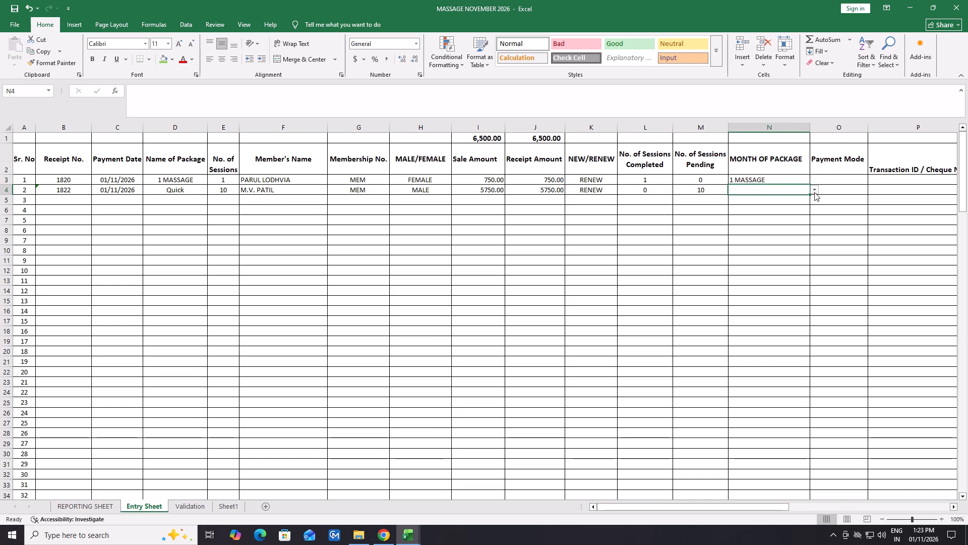
{"action": "left_click", "coordinate": [814, 192]}
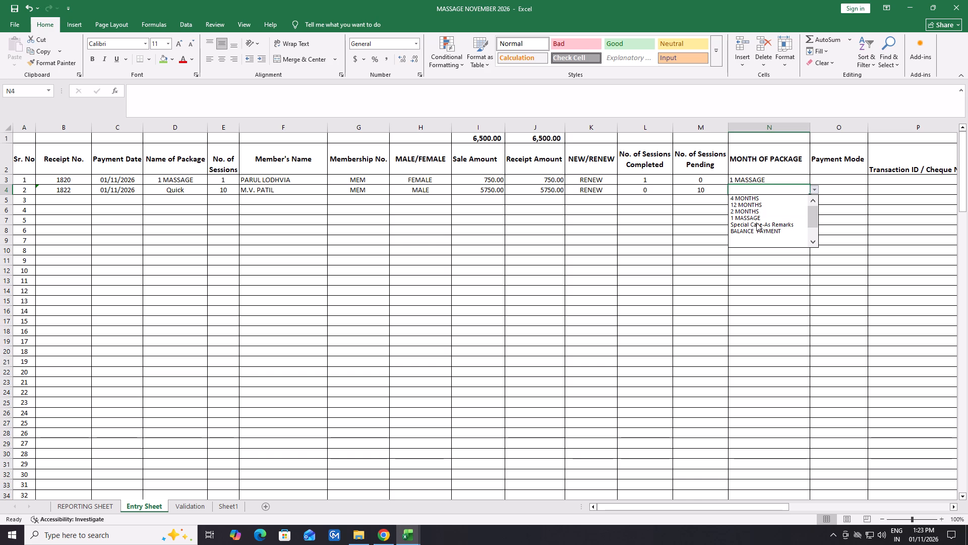
{"action": "left_click", "coordinate": [751, 198]}
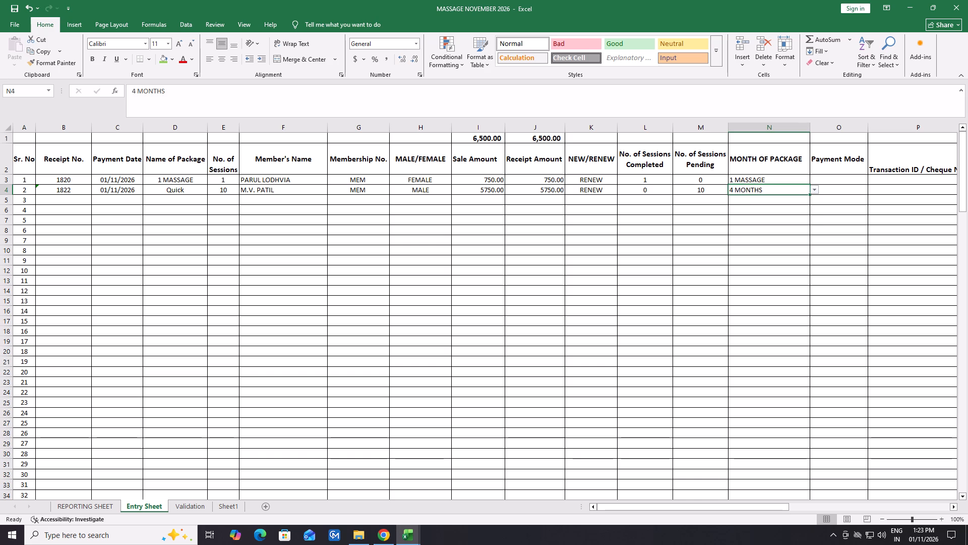
Enter G-PAY as the payment mode for receipts 1820 and 1822.
{"action": "left_click", "coordinate": [833, 180]}
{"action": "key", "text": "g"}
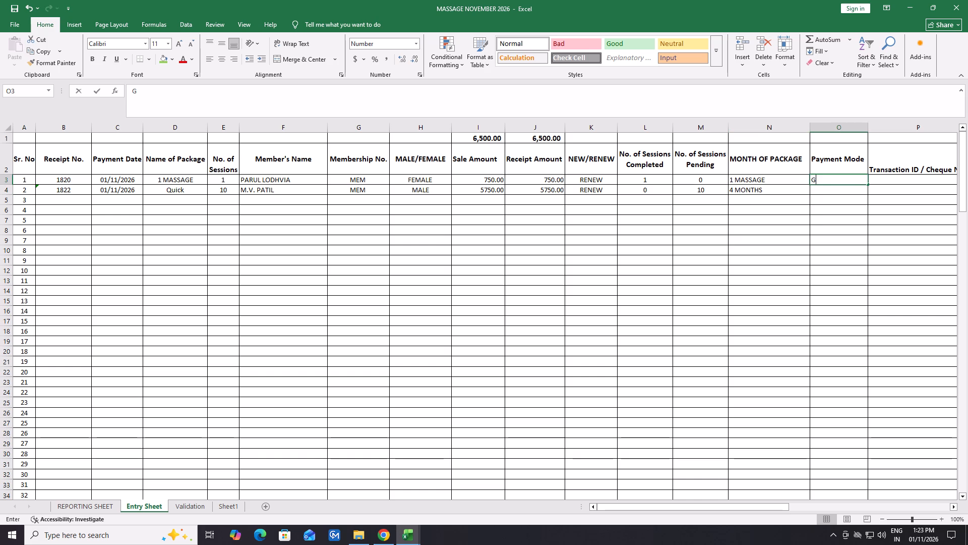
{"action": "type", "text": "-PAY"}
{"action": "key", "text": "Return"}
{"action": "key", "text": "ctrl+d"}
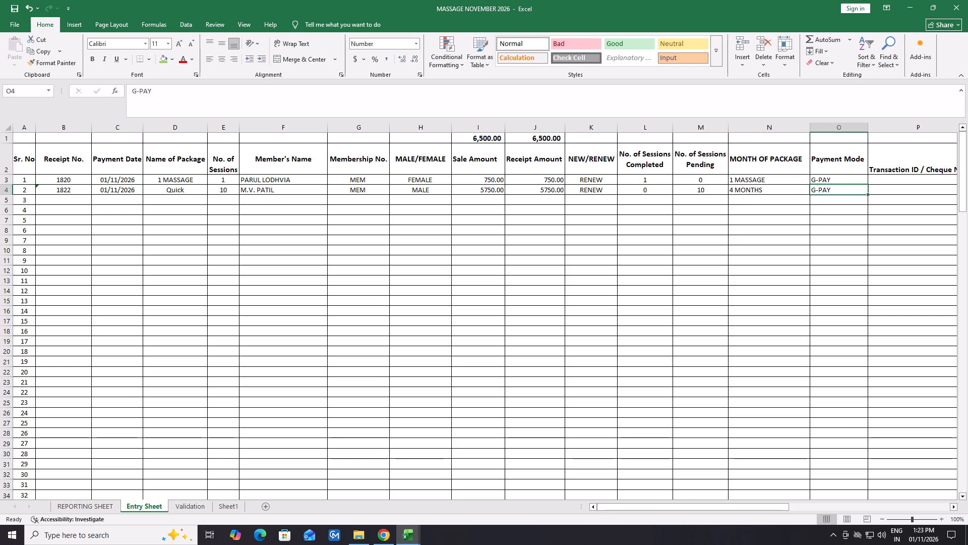
Enter the remark KFC PAYMENT DONE GPAY ON 4 MONTH MASSAGE PACKAGE for receipt 1820 in row 3.
{"action": "left_click", "coordinate": [956, 506]}
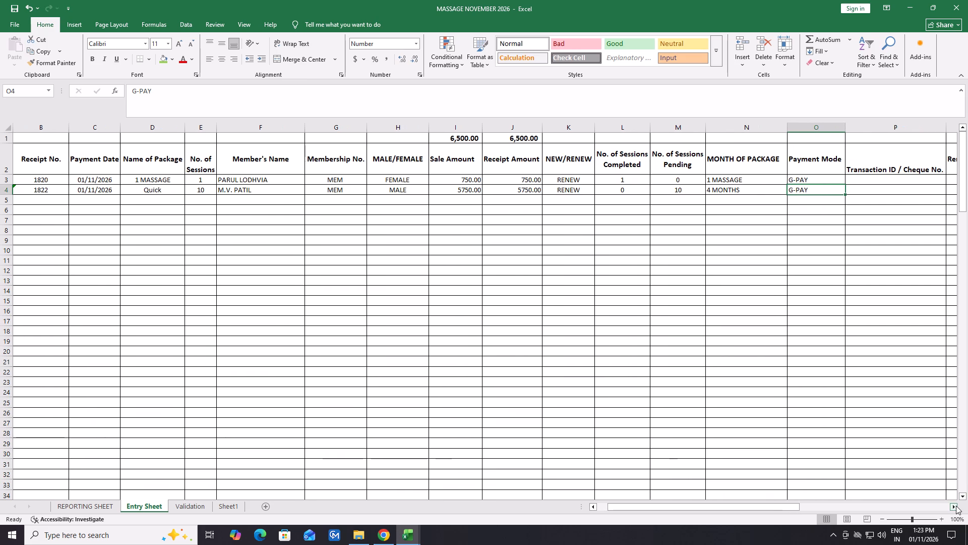
{"action": "left_click", "coordinate": [956, 506]}
{"action": "triple_click", "coordinate": [956, 506]}
{"action": "triple_click", "coordinate": [956, 506]}
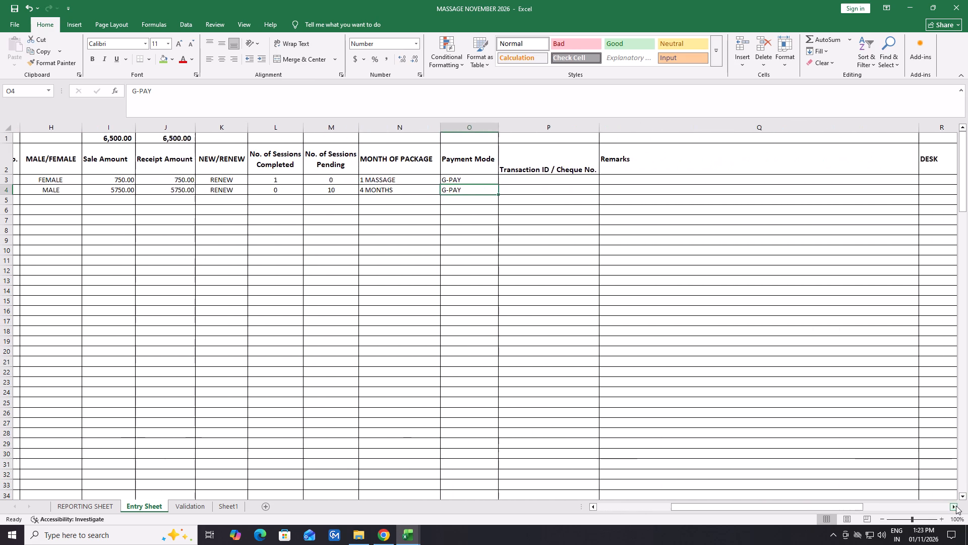
{"action": "left_click", "coordinate": [956, 506]}
{"action": "double_click", "coordinate": [449, 181]}
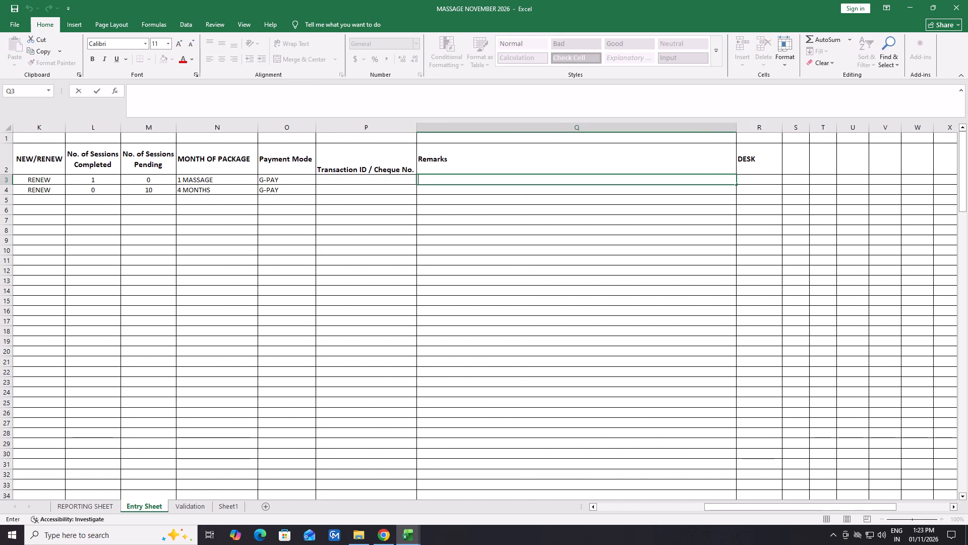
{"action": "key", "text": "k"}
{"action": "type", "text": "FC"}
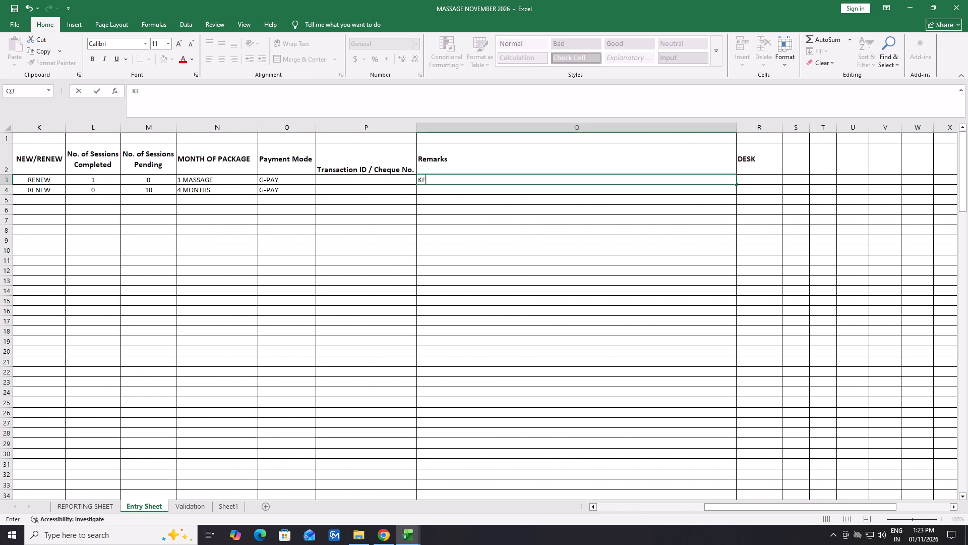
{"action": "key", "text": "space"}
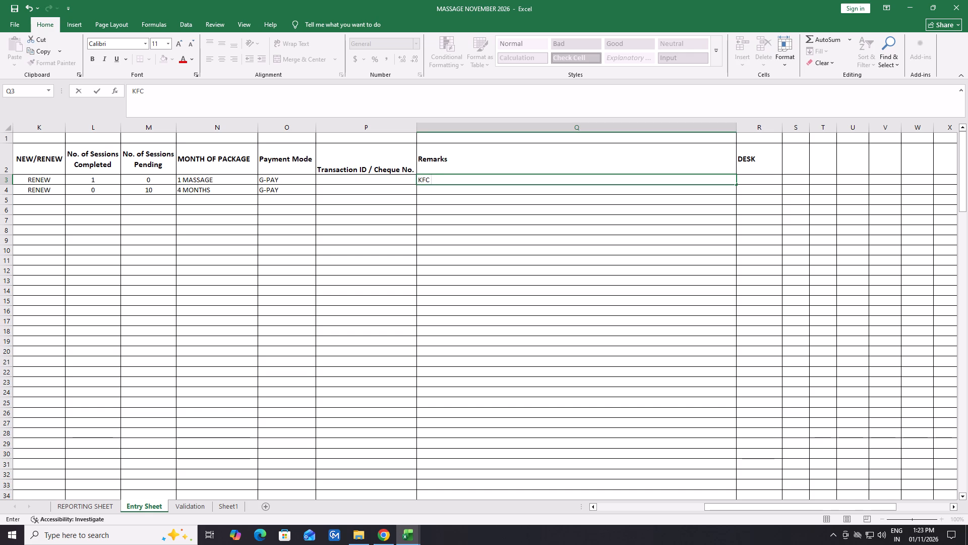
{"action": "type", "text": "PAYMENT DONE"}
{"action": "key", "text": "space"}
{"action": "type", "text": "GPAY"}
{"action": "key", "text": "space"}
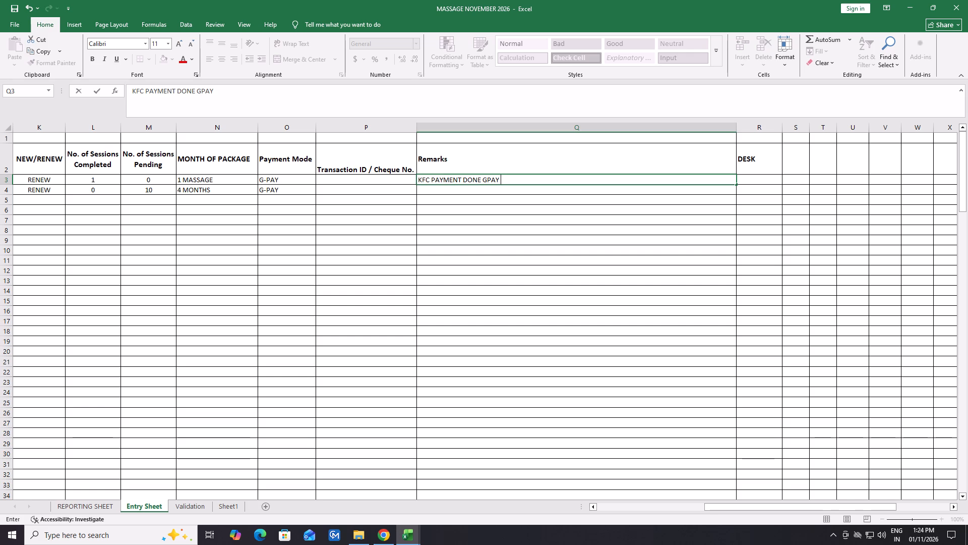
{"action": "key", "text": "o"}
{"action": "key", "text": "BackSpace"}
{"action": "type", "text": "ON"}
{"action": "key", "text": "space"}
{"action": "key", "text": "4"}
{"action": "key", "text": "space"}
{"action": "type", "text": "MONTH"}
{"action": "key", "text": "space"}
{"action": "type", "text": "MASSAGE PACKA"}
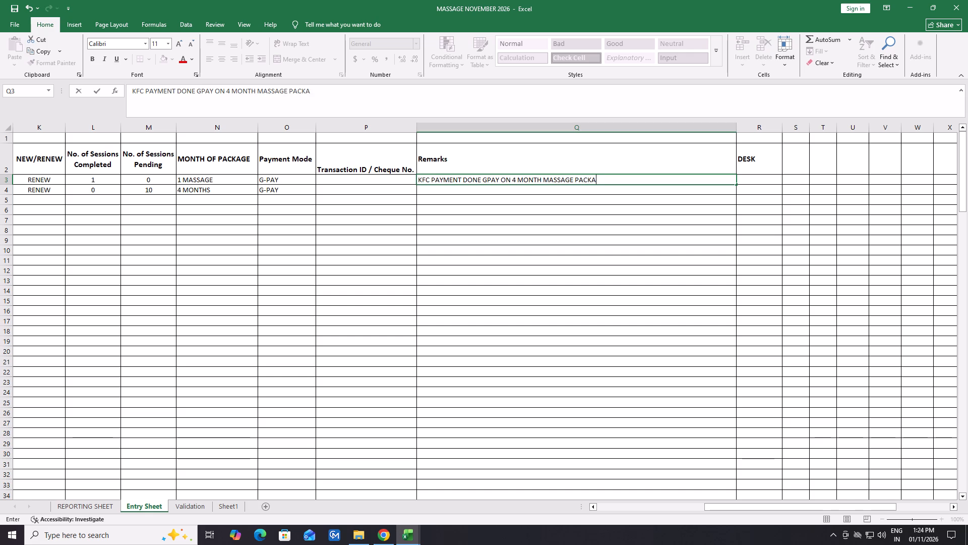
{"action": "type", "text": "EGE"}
{"action": "double_click", "coordinate": [594, 180]}
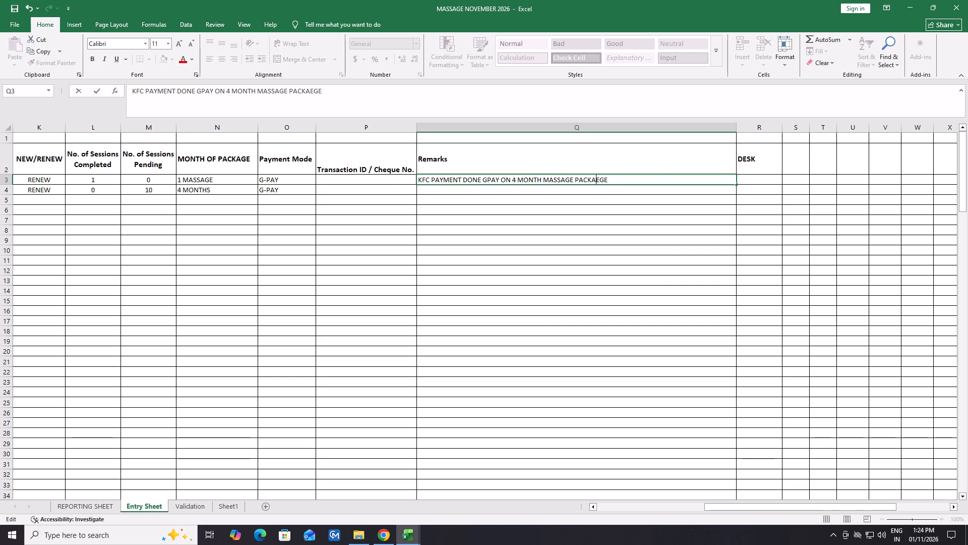
{"action": "double_click", "coordinate": [598, 180]}
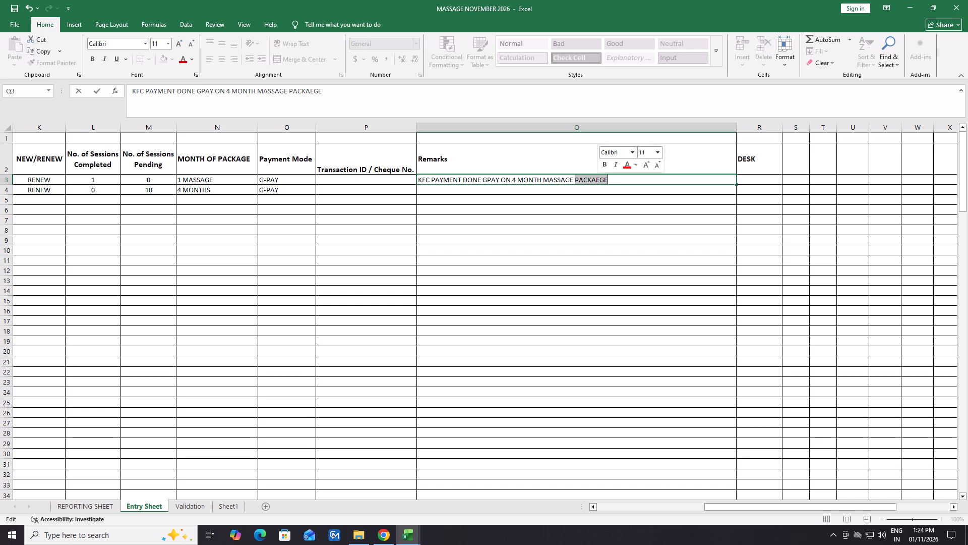
{"action": "left_click", "coordinate": [598, 180]}
{"action": "key", "text": "BackSpace"}
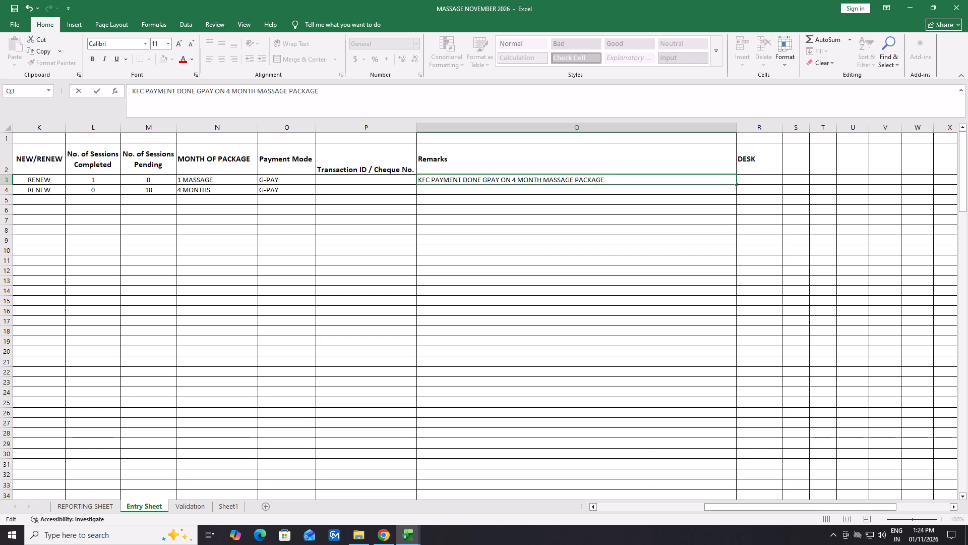
{"action": "left_click", "coordinate": [660, 220]}
{"action": "left_click", "coordinate": [623, 175]}
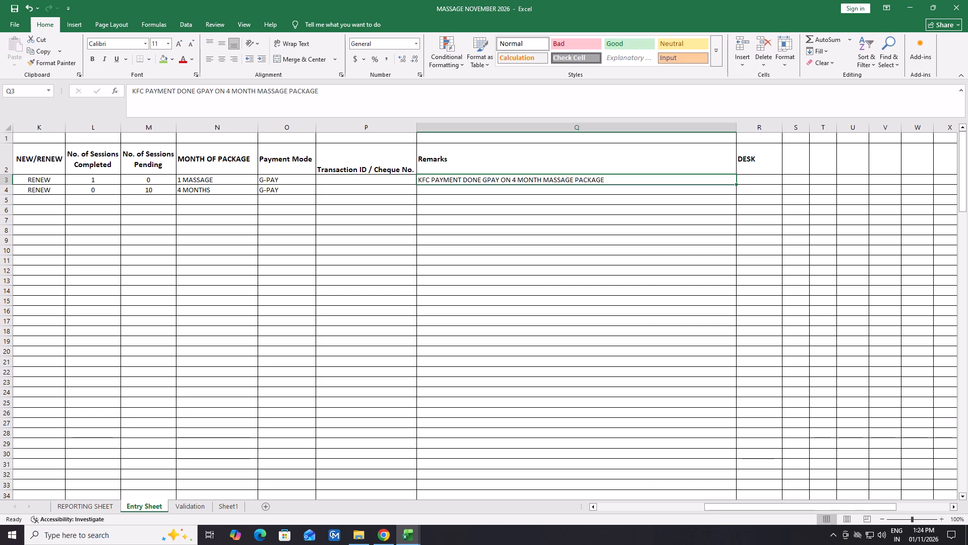
Enter SOHAM as the DESK for receipt 1820 in row 3.
{"action": "left_click", "coordinate": [748, 182]}
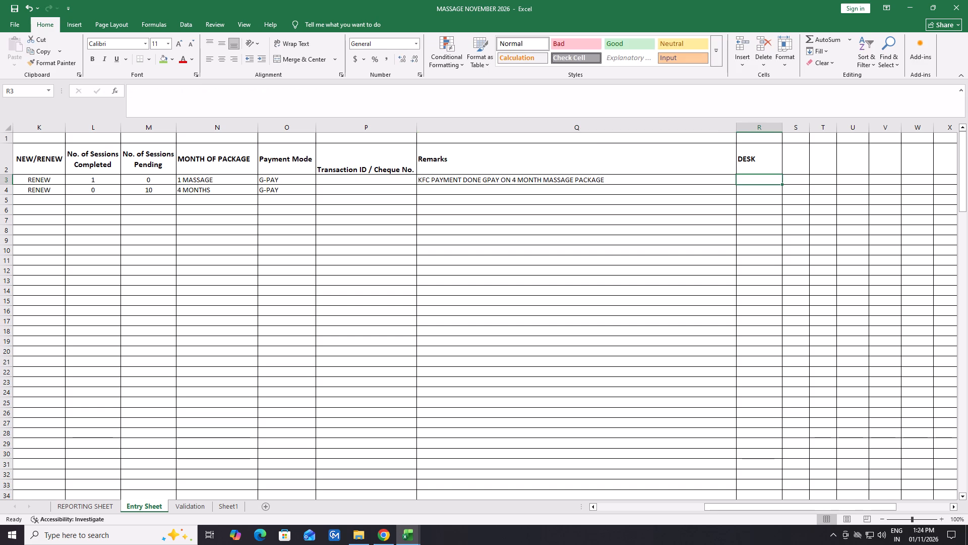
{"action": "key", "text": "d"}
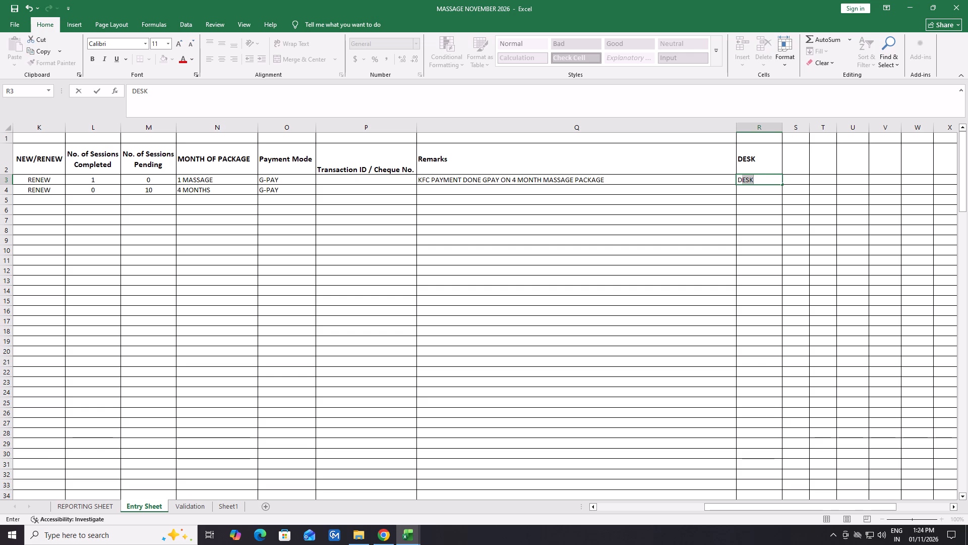
{"action": "key", "text": "BackSpace"}
{"action": "key", "text": "BackSpace"}
{"action": "key", "text": "BackSpace"}
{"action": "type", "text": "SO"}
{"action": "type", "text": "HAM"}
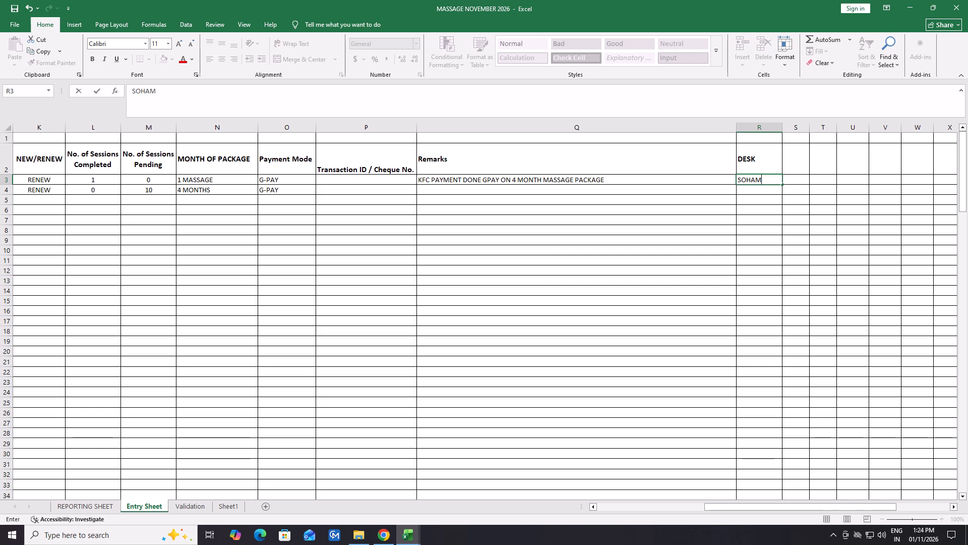
{"action": "left_click", "coordinate": [760, 190]}
Copy the row 3 remark into the Remarks cell for receipt 1822 in row 4.
{"action": "left_click", "coordinate": [613, 184]}
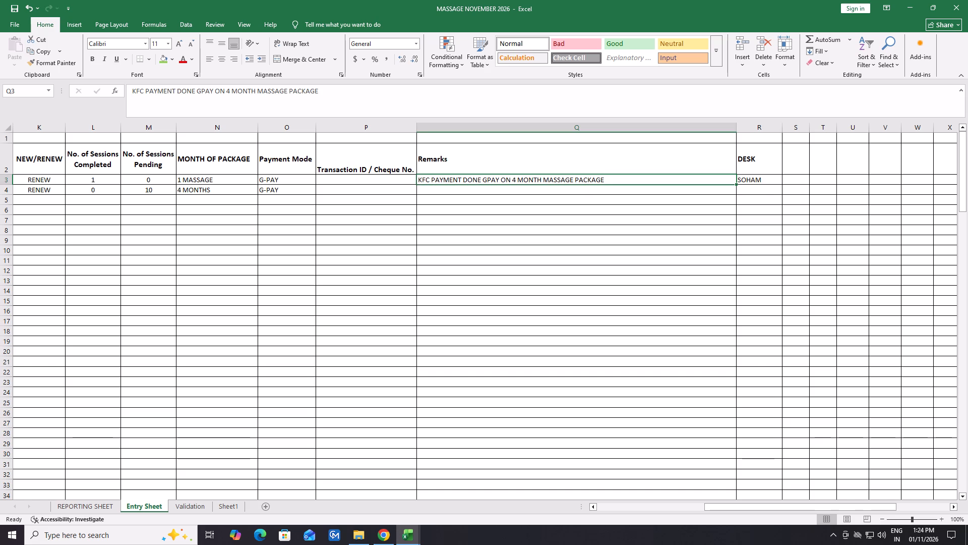
{"action": "key", "text": "ctrl+c"}
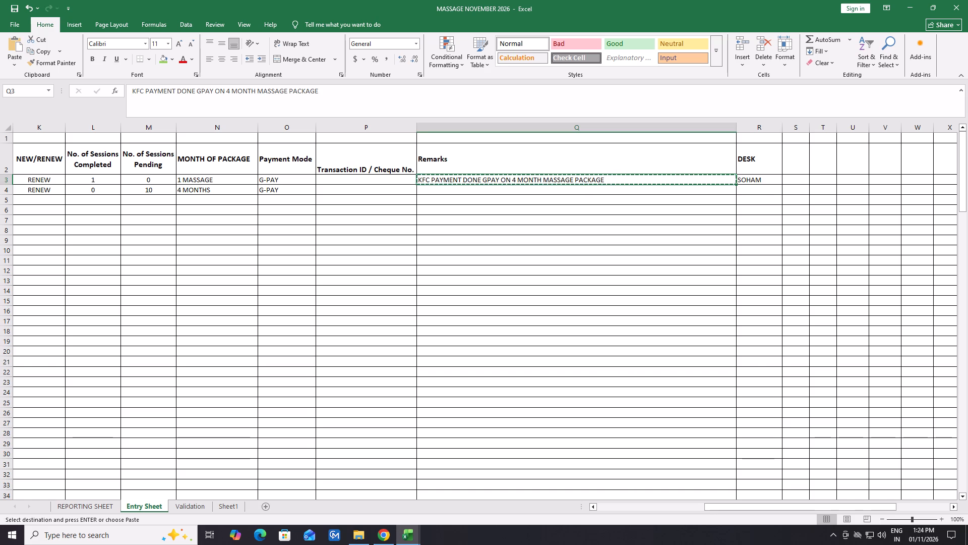
{"action": "left_click", "coordinate": [574, 193]}
{"action": "key", "text": "ctrl+v"}
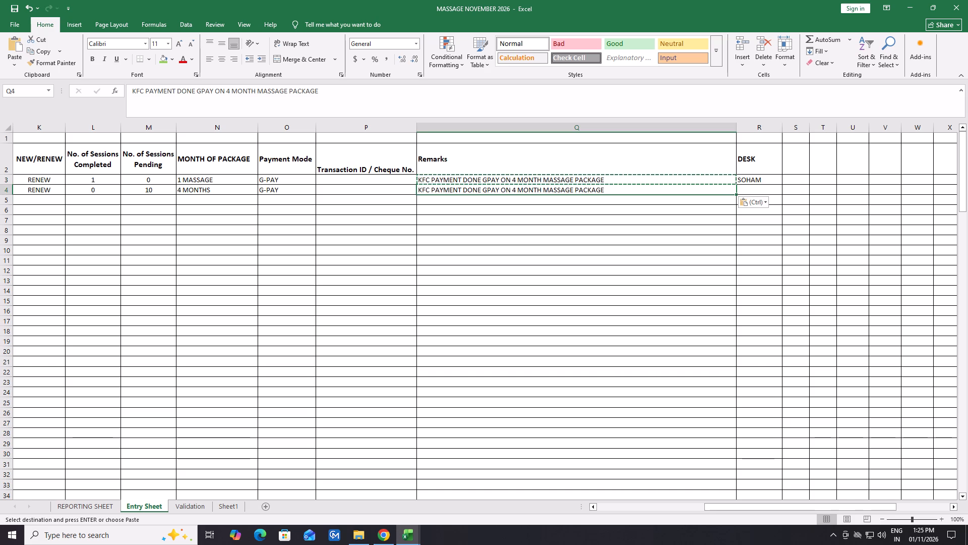
Fill the DESK name SOHAM down to receipt 1822 in row 4.
{"action": "left_click", "coordinate": [752, 186]}
{"action": "key", "text": "ctrl+d"}
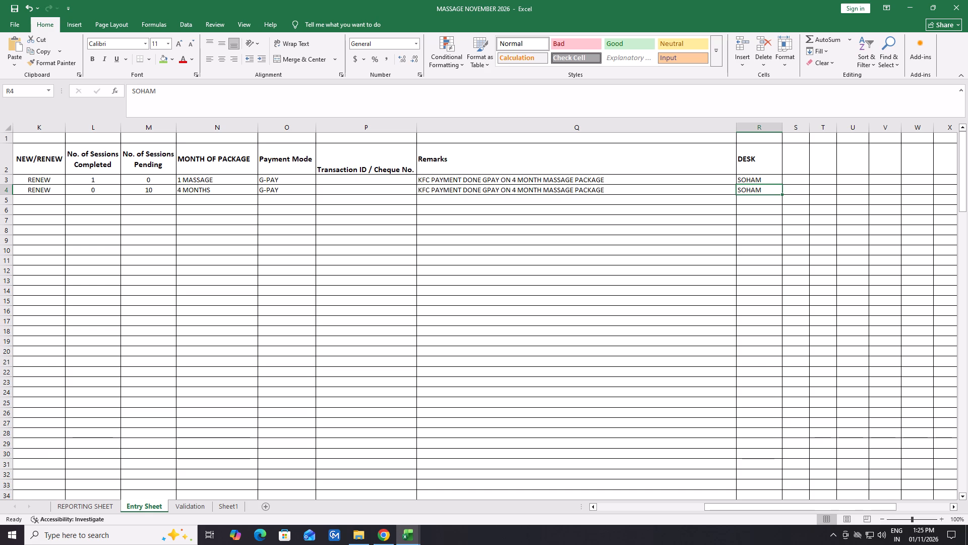
Change the remark for receipt 1820 in row 3 to KFC PAYMENT DONE GPAY ON 1 MASSAGE.
{"action": "triple_click", "coordinate": [609, 181]}
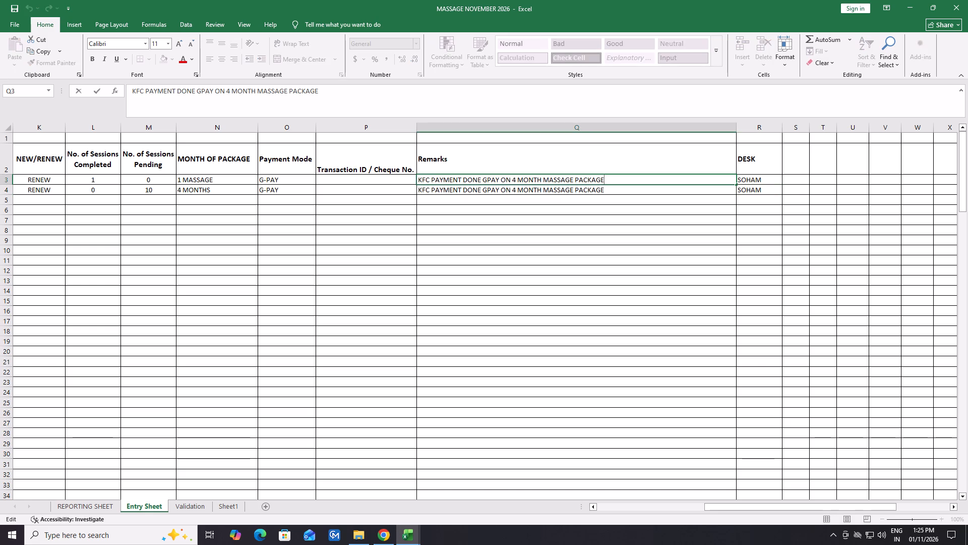
{"action": "key", "text": "BackSpace"}
{"action": "key", "text": "BackSpace"}
{"action": "key", "text": "BackSpace"}
{"action": "key", "text": "BackSpace"}
{"action": "key", "text": "BackSpace"}
{"action": "key", "text": "BackSpace"}
{"action": "key", "text": "BackSpace"}
{"action": "key", "text": "BackSpace"}
{"action": "key", "text": "BackSpace"}
{"action": "key", "text": "BackSpace"}
{"action": "key", "text": "BackSpace"}
{"action": "key", "text": "BackSpace"}
{"action": "key", "text": "BackSpace"}
{"action": "key", "text": "BackSpace"}
{"action": "key", "text": "BackSpace"}
{"action": "key", "text": "BackSpace"}
{"action": "key", "text": "BackSpace"}
{"action": "key", "text": "BackSpace"}
{"action": "key", "text": "BackSpace"}
{"action": "key", "text": "BackSpace"}
{"action": "key", "text": "BackSpace"}
{"action": "key", "text": "BackSpace"}
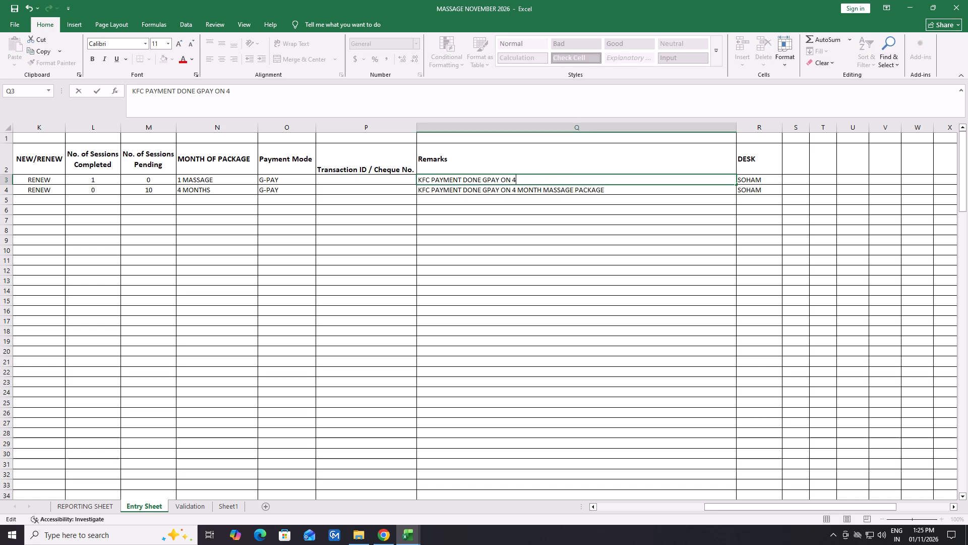
{"action": "key", "text": "BackSpace"}
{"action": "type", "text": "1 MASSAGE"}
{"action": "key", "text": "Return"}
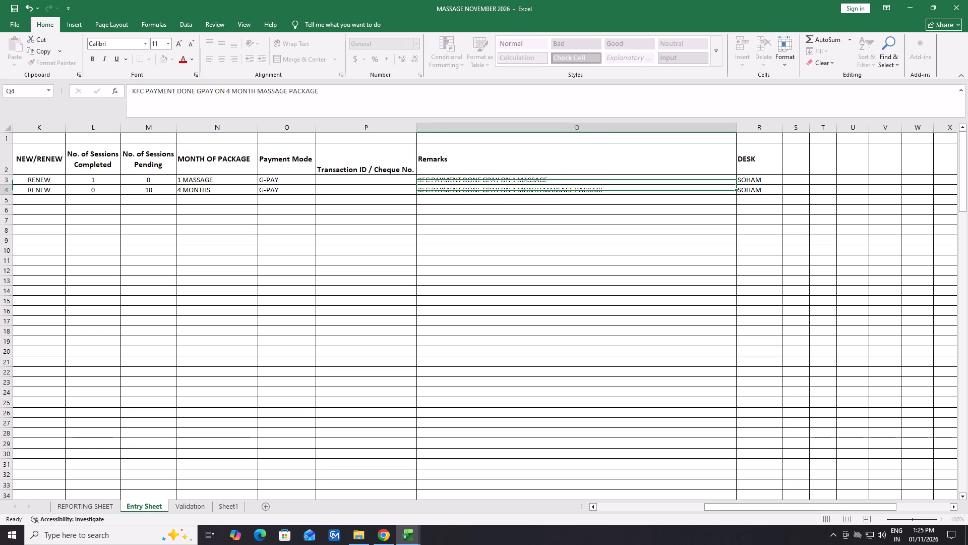
{"action": "left_click", "coordinate": [635, 286]}
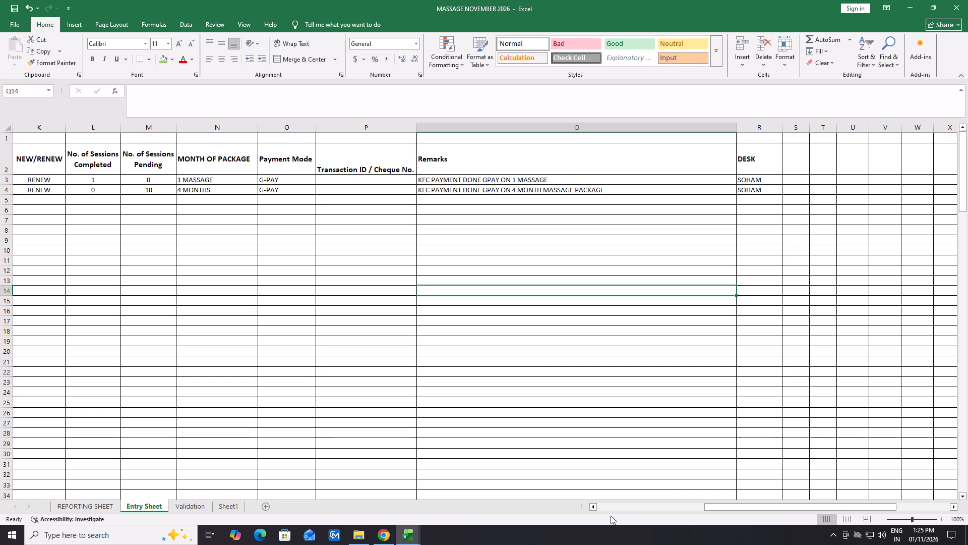
Save the MASSAGE NOVEMBER 2026 workbook, check its REPORTING SHEET and Entry Sheet, and close it.
{"action": "left_click", "coordinate": [595, 507]}
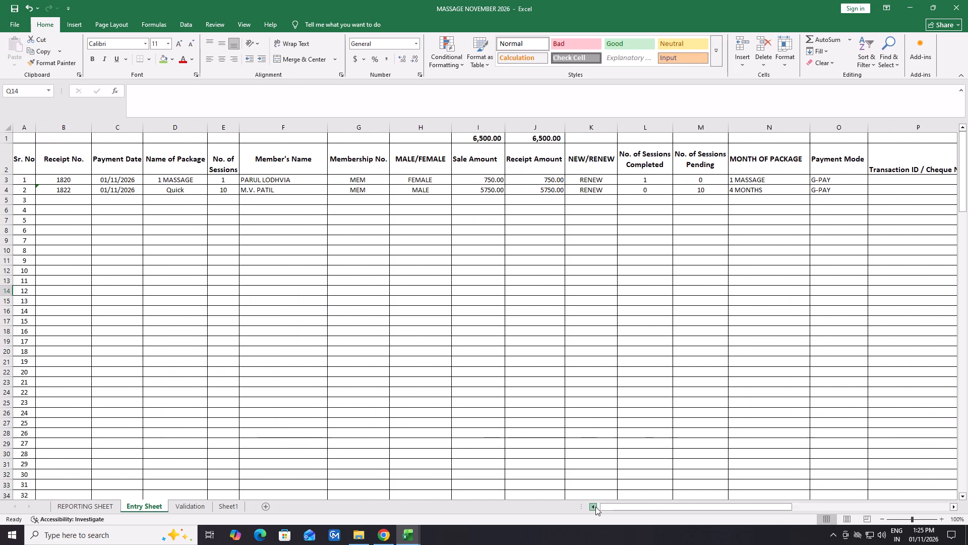
{"action": "double_click", "coordinate": [443, 321]}
{"action": "key", "text": "ctrl+s"}
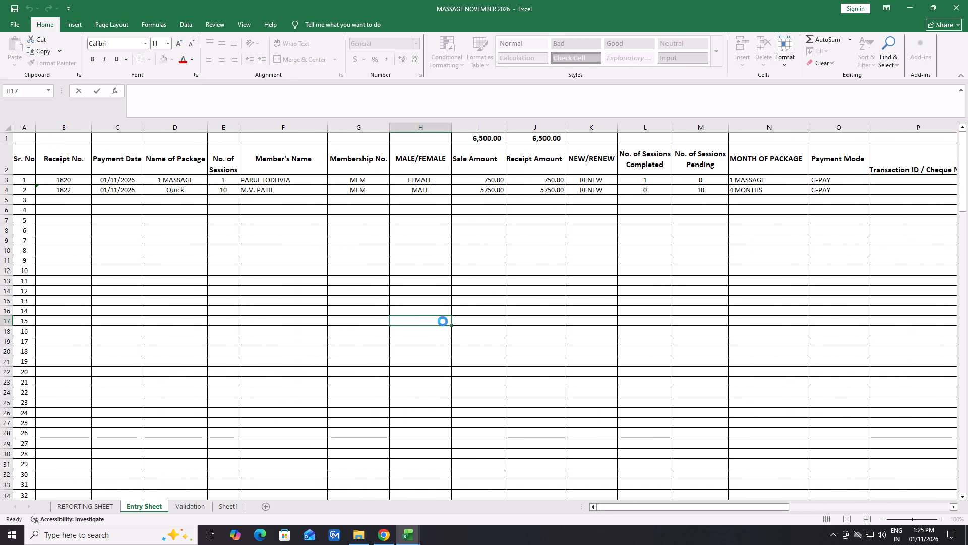
{"action": "left_click", "coordinate": [104, 505]}
{"action": "left_click", "coordinate": [149, 506]}
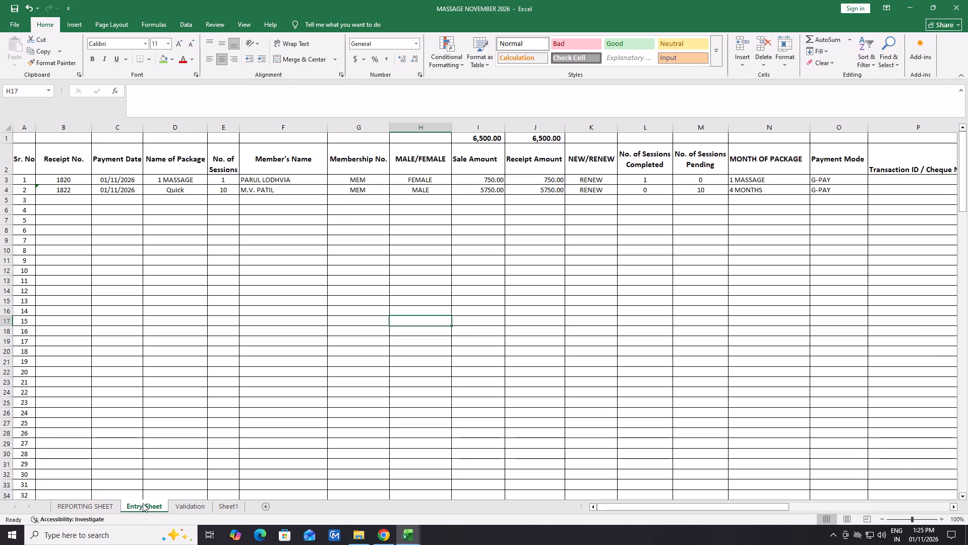
{"action": "left_click", "coordinate": [967, 0]}
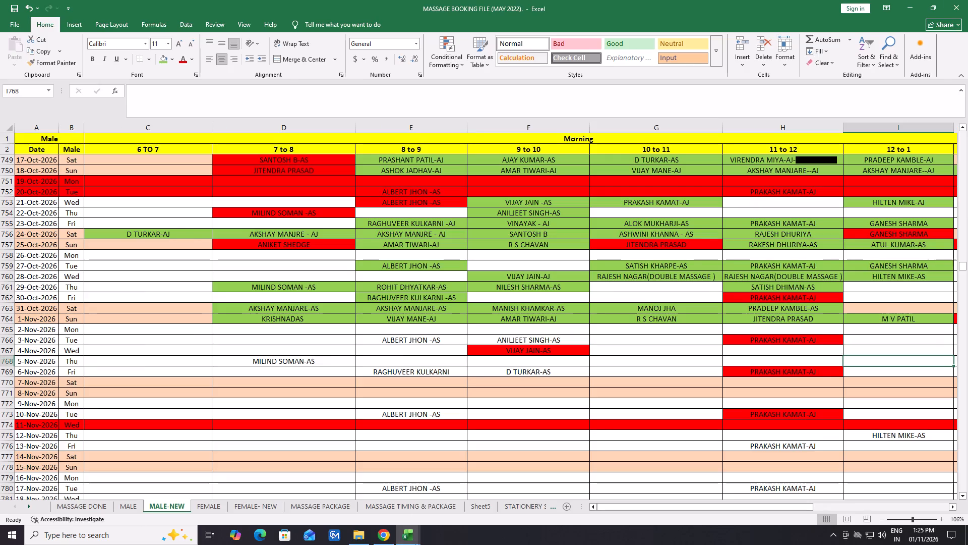
In the PERSONAL COLLECTION NOV'2026 workbook's Daily Collection sheet, set Soham's 01/11/2026 amount to =750+7000+5750.
{"action": "left_click", "coordinate": [415, 538]}
{"action": "left_click", "coordinate": [503, 494]}
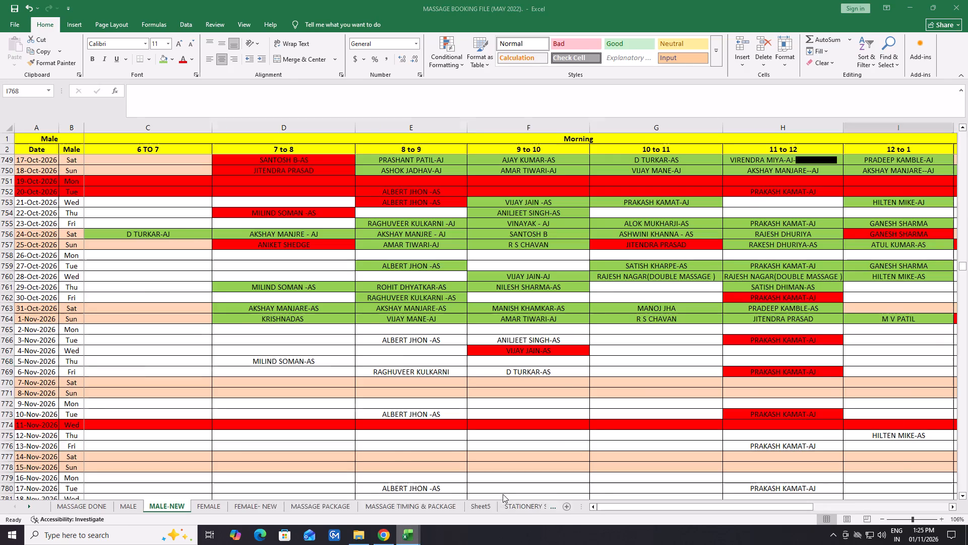
{"action": "left_click", "coordinate": [233, 156]}
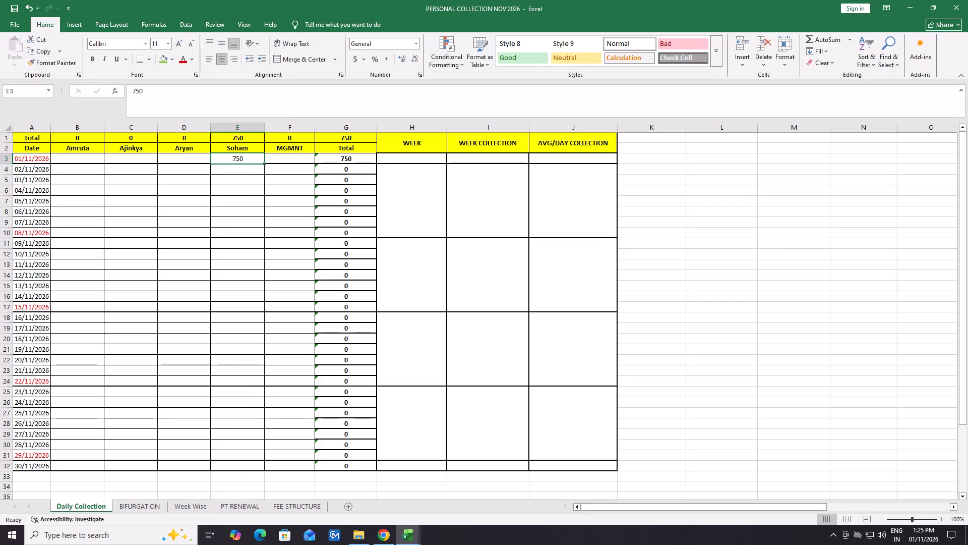
{"action": "left_click", "coordinate": [132, 92]}
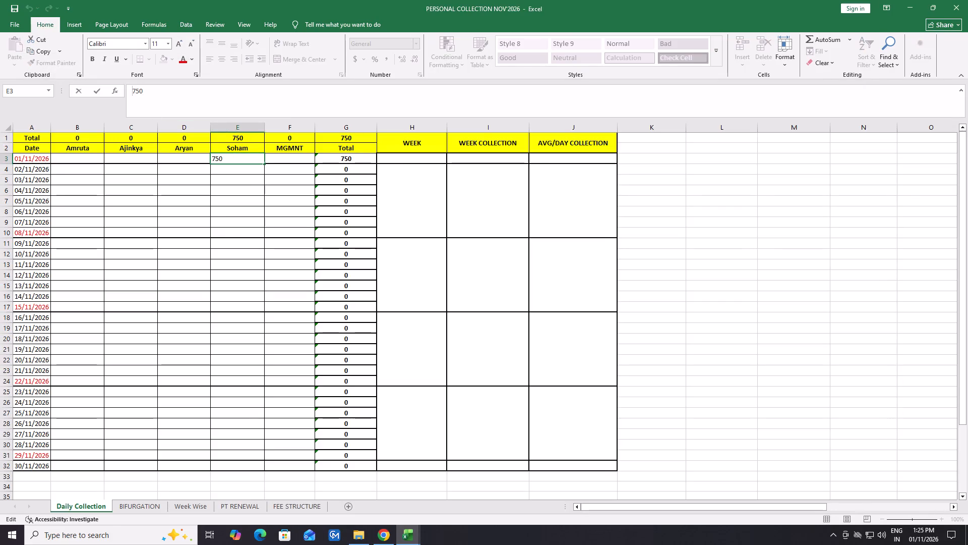
{"action": "key", "text": "equal"}
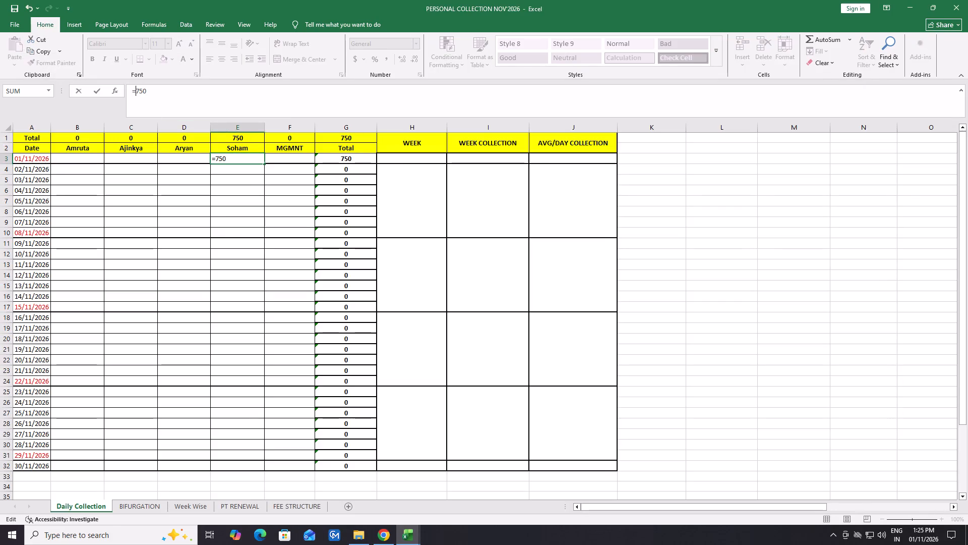
{"action": "key", "text": "Right"}
{"action": "key", "text": "Right"}
{"action": "key", "text": "Right"}
{"action": "key", "text": "Right"}
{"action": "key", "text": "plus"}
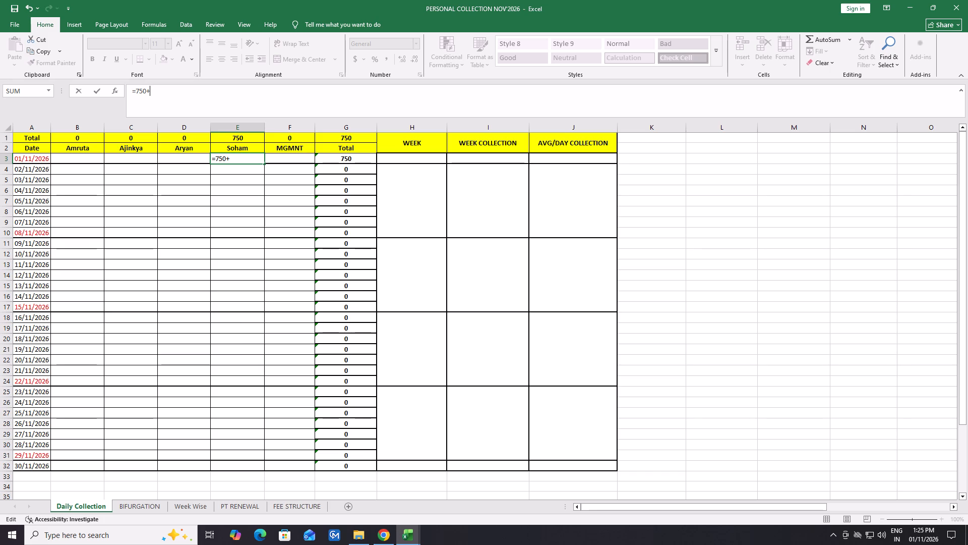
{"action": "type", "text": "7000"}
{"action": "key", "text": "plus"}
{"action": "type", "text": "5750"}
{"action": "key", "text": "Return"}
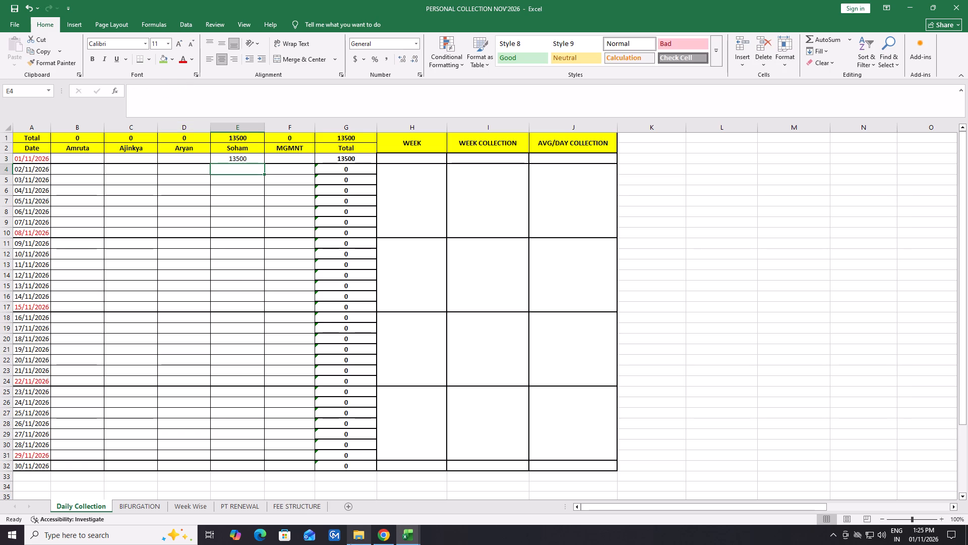
On the BIFURGATION sheet, set Soham's Massage amount to =750+5750.
{"action": "left_click", "coordinate": [141, 505]}
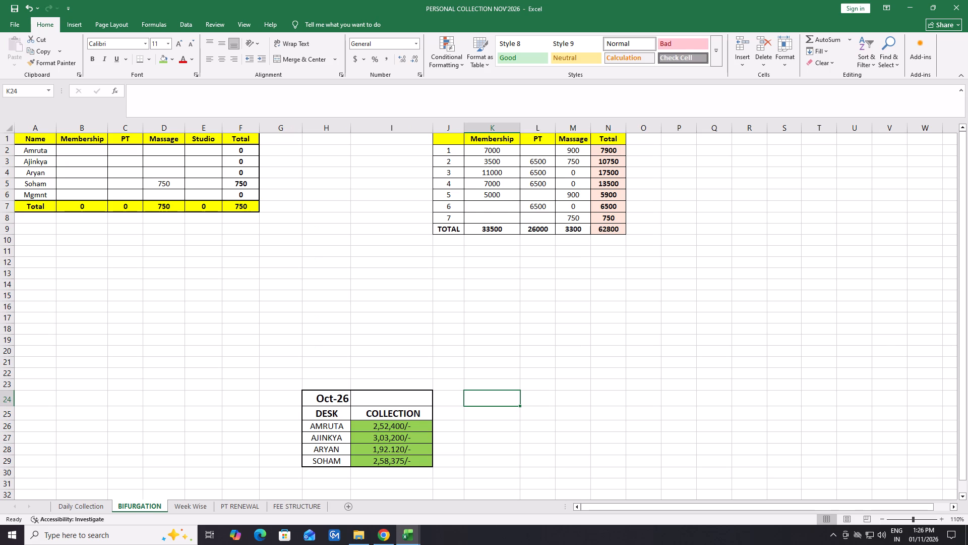
{"action": "left_click", "coordinate": [172, 183]}
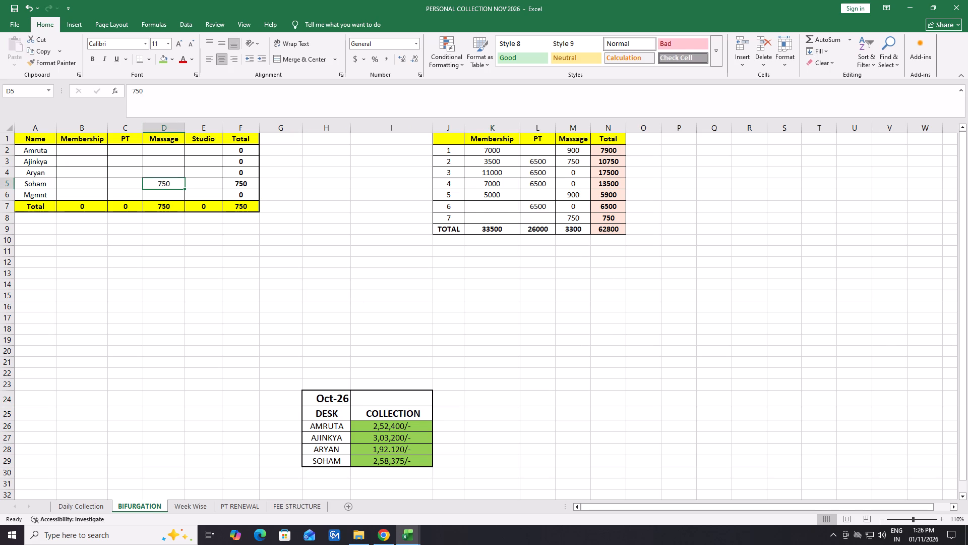
{"action": "left_click", "coordinate": [131, 86]}
{"action": "key", "text": "equal"}
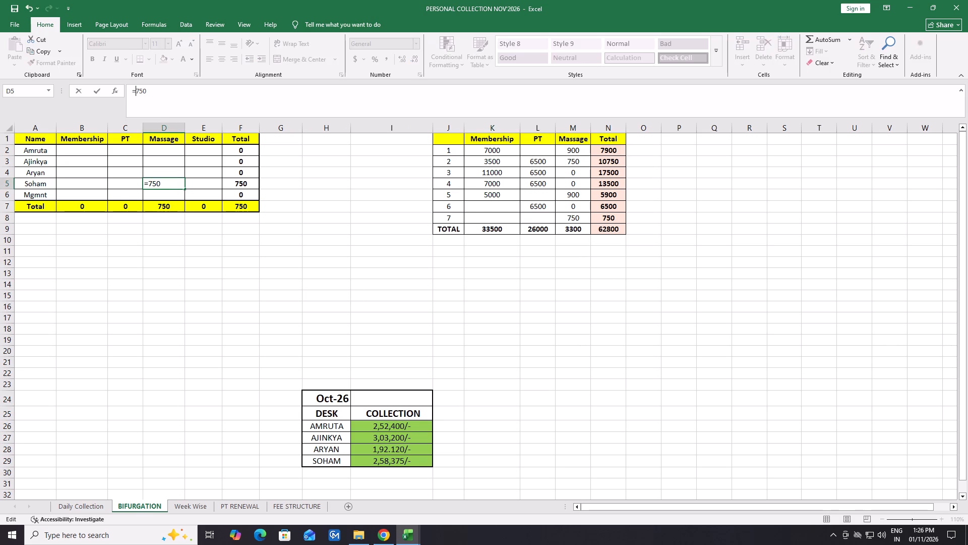
{"action": "key", "text": "Right"}
{"action": "key", "text": "Right"}
{"action": "key", "text": "Right"}
{"action": "key", "text": "Right"}
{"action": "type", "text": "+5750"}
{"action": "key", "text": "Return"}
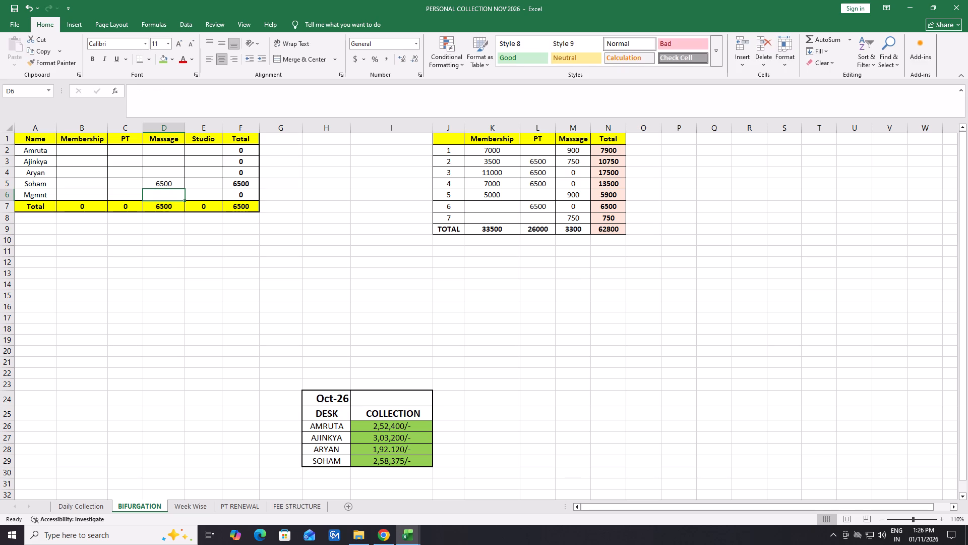
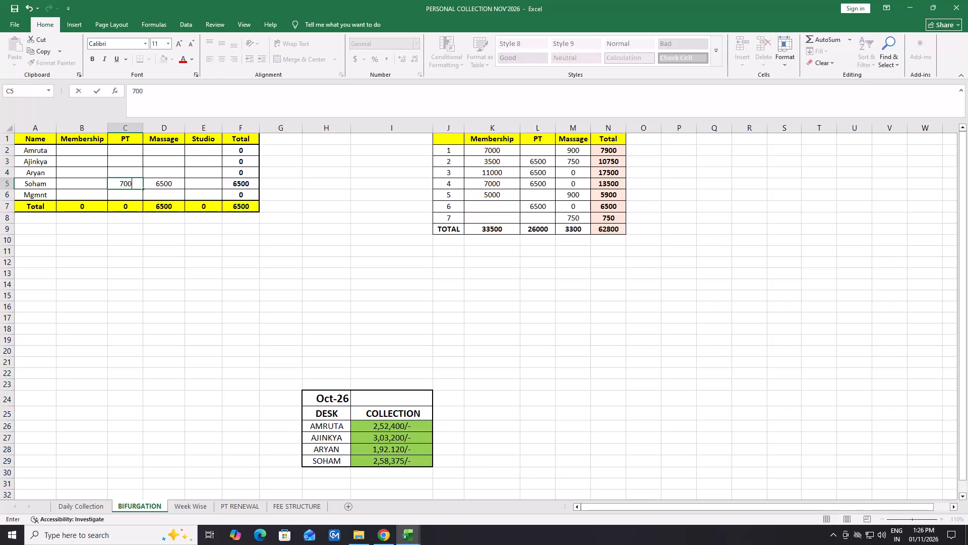
Enter 7000 as Soham's PT amount on the BIFURGATION sheet.
{"action": "key", "text": "Return"}
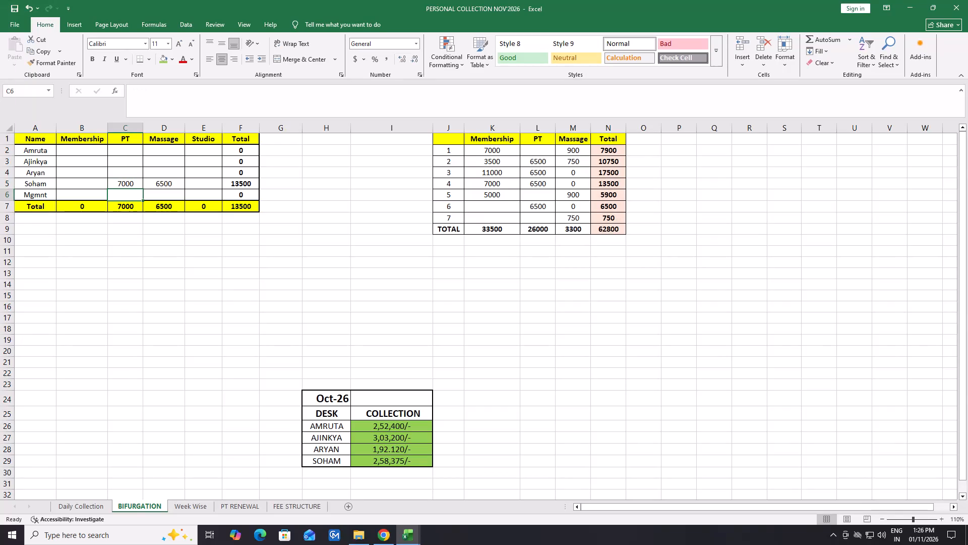
Review the Daily Collection and Week Wise sheets to check how Soham's collection carries through.
{"action": "left_click", "coordinate": [83, 504]}
{"action": "scroll", "coordinate": [189, 475], "scroll_direction": "down", "scroll_amount": 3}
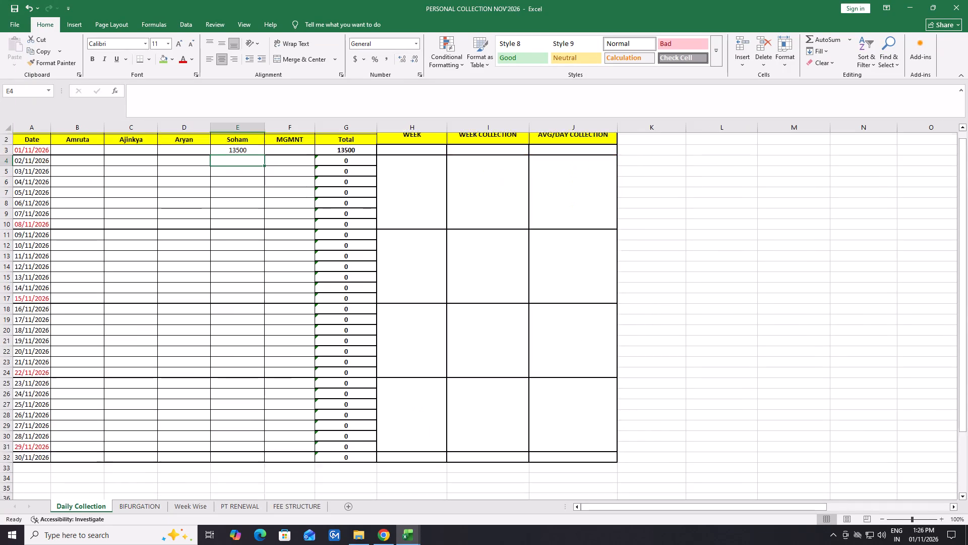
{"action": "scroll", "coordinate": [297, 482], "scroll_direction": "up", "scroll_amount": 3}
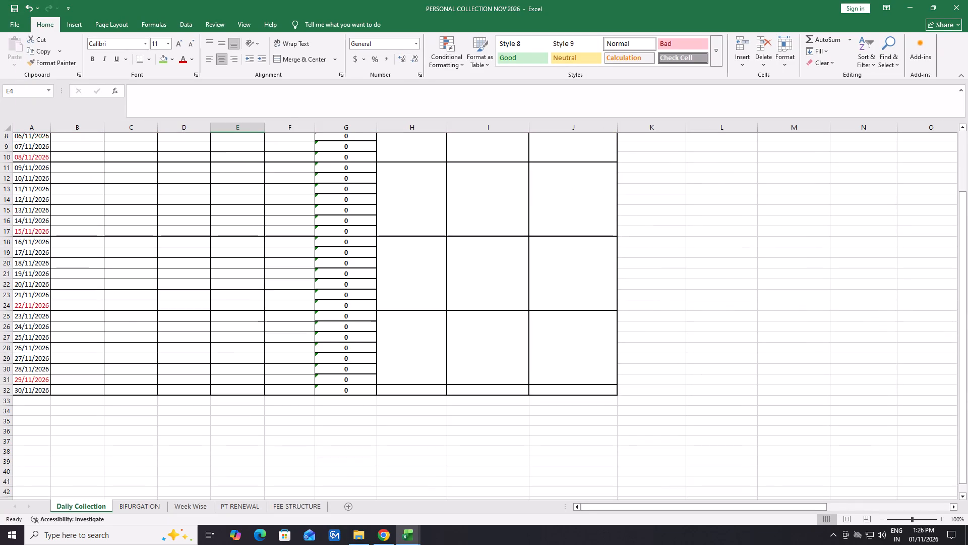
{"action": "scroll", "coordinate": [289, 479], "scroll_direction": "up", "scroll_amount": 4}
{"action": "left_click", "coordinate": [233, 506]}
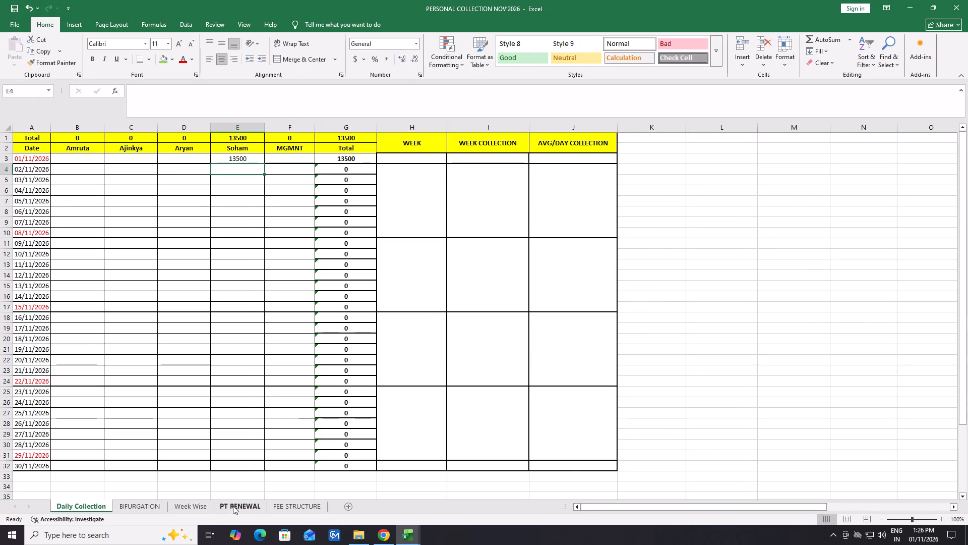
{"action": "left_click", "coordinate": [178, 506]}
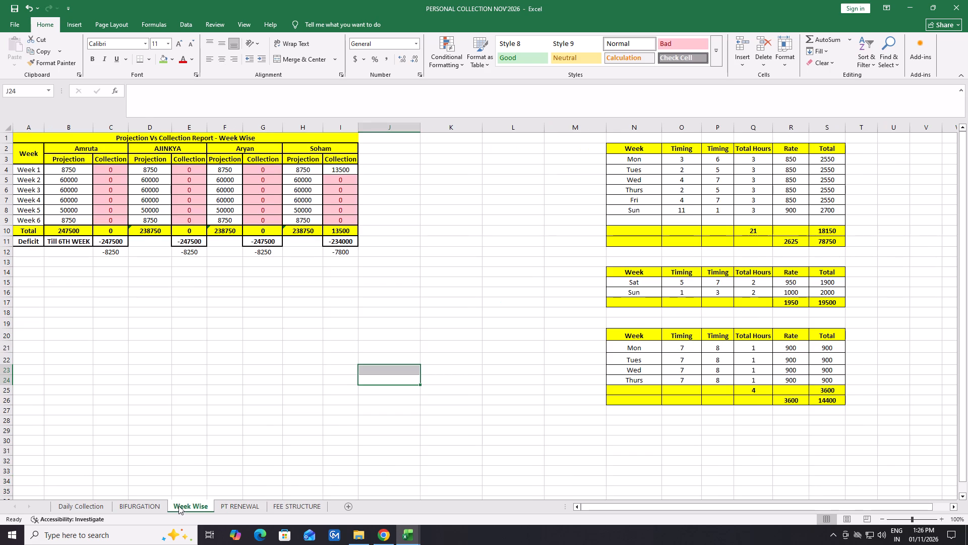
{"action": "scroll", "coordinate": [285, 378], "scroll_direction": "down", "scroll_amount": 5}
{"action": "scroll", "coordinate": [285, 378], "scroll_direction": "up", "scroll_amount": 7}
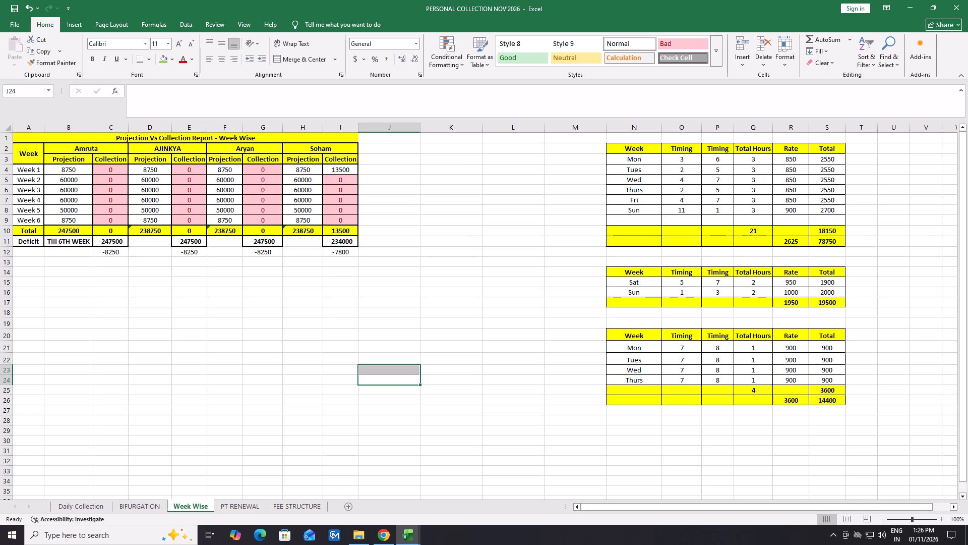
On the Week Wise sheet, change AJINKYA's Projection total formula to =SUM(D4:D9) so it includes Week 6.
{"action": "left_click", "coordinate": [155, 232]}
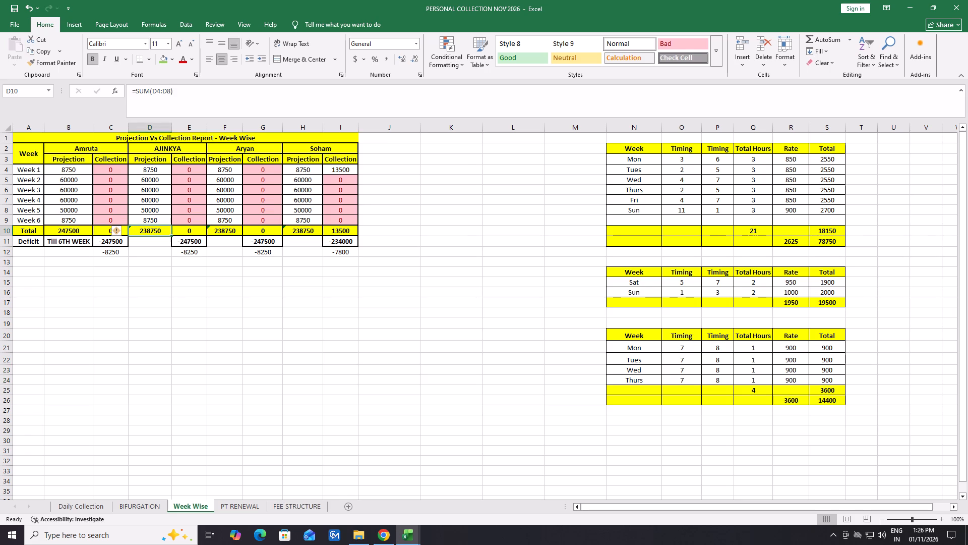
{"action": "left_click", "coordinate": [155, 222]}
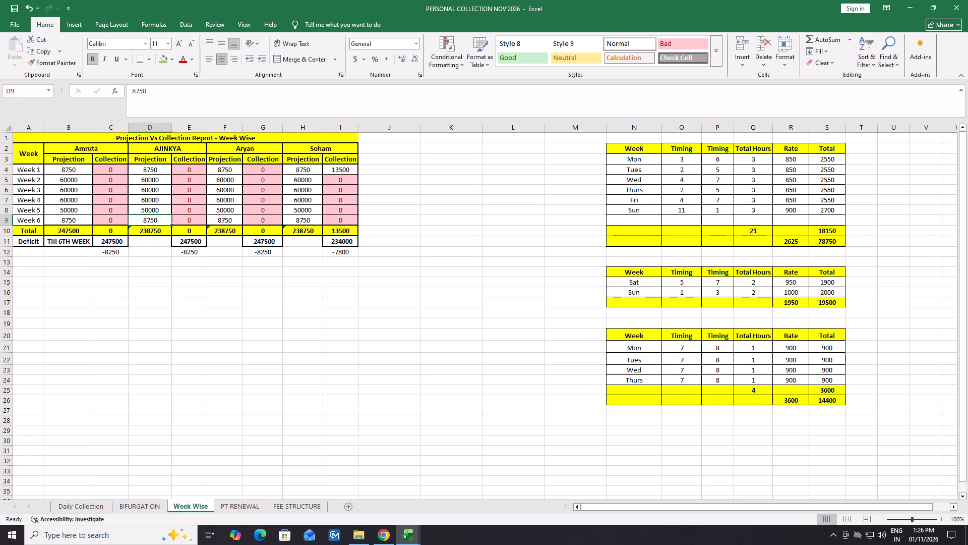
{"action": "left_click", "coordinate": [194, 222]}
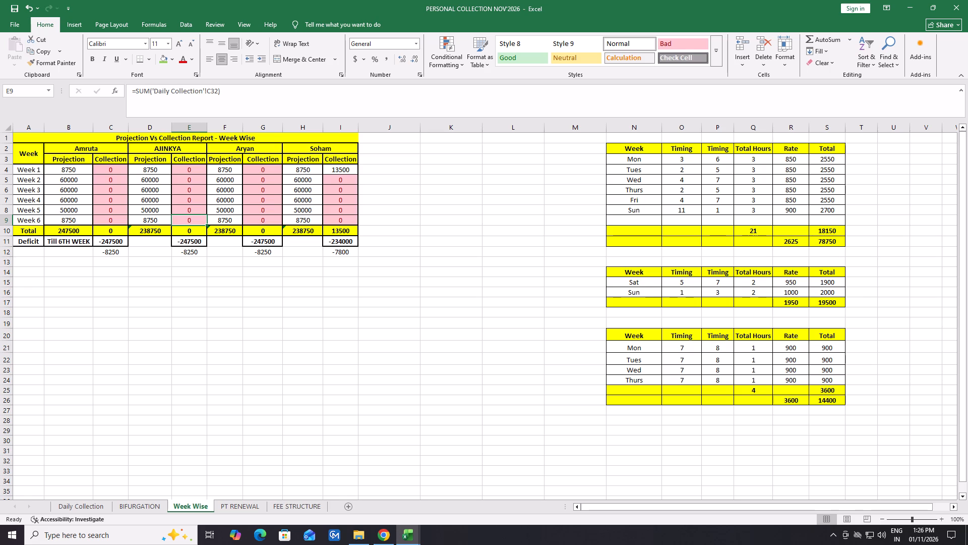
{"action": "left_click", "coordinate": [192, 231]}
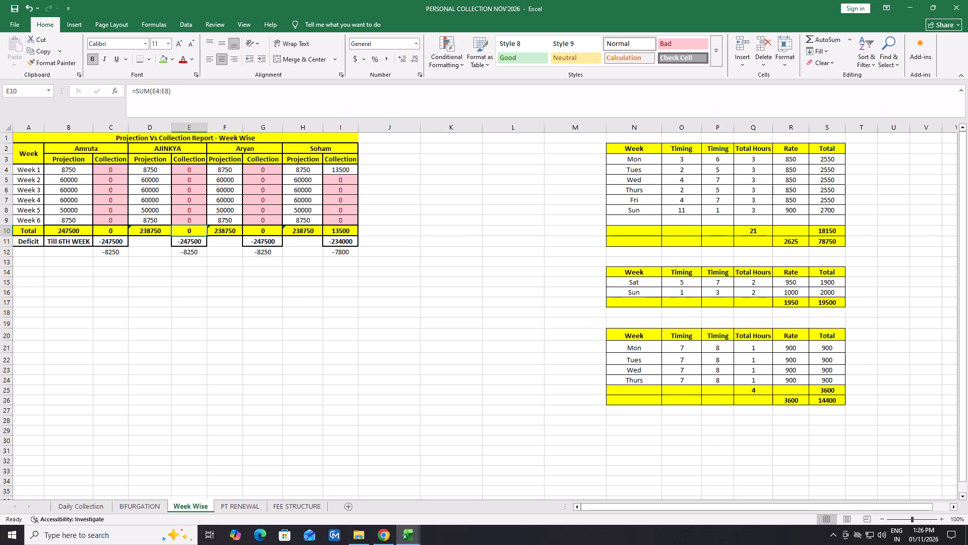
{"action": "left_click", "coordinate": [151, 231]}
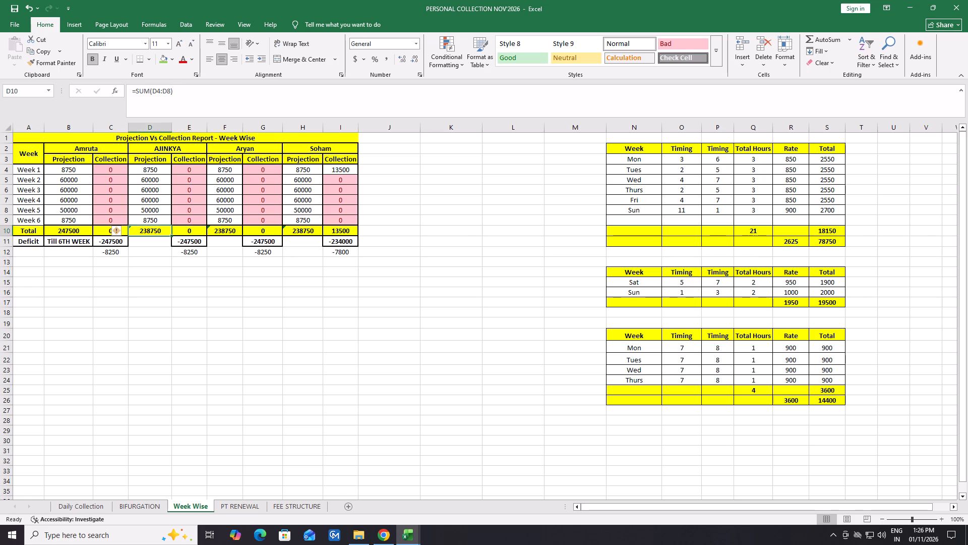
{"action": "left_click", "coordinate": [170, 88]}
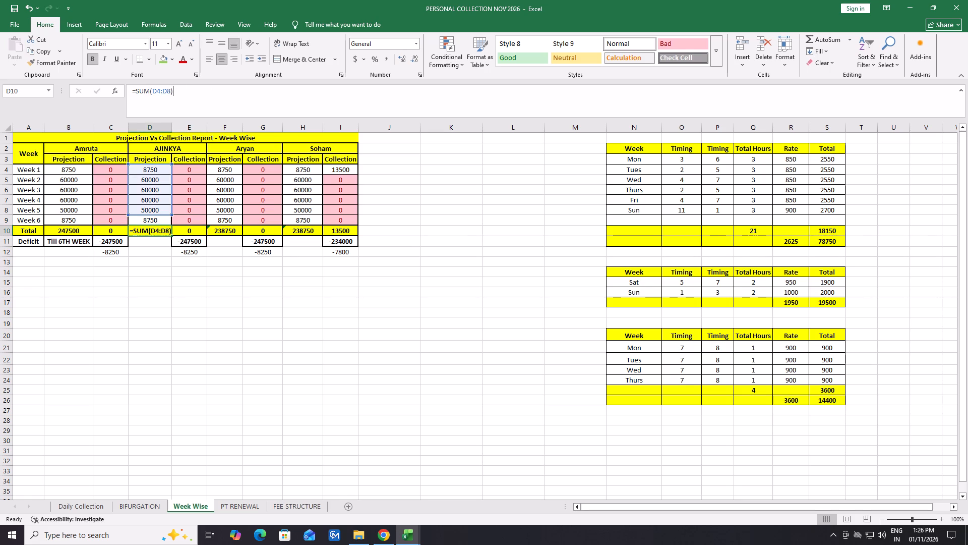
{"action": "key", "text": "BackSpace"}
{"action": "key", "text": "9"}
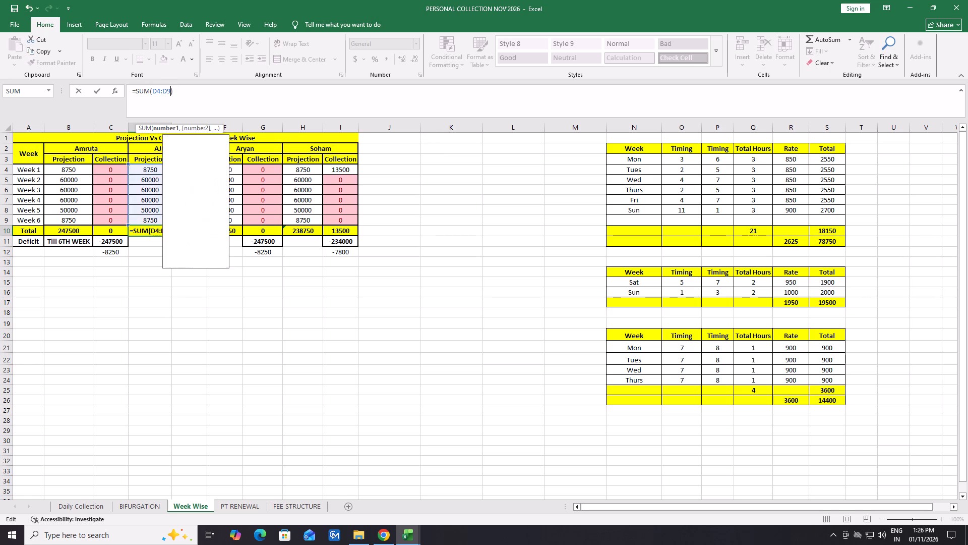
{"action": "key", "text": "Return"}
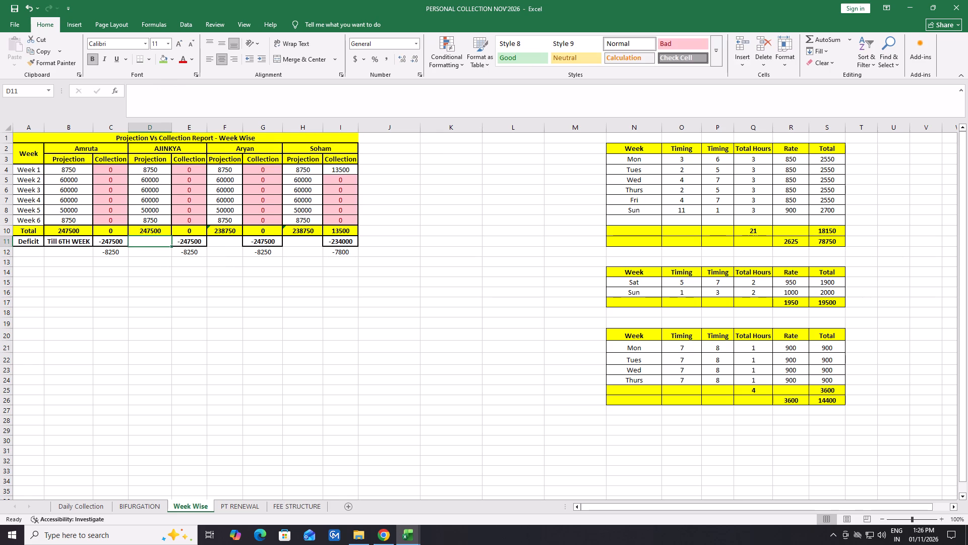
Change Aryan's Projection total formula to =SUM(F4:F9) so it includes Week 6.
{"action": "left_click", "coordinate": [231, 231]}
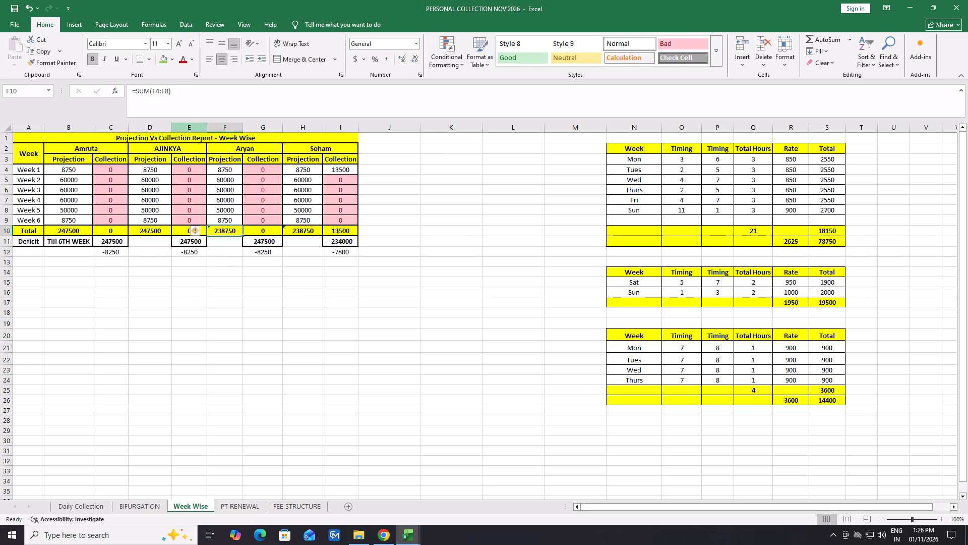
{"action": "left_click", "coordinate": [169, 90]}
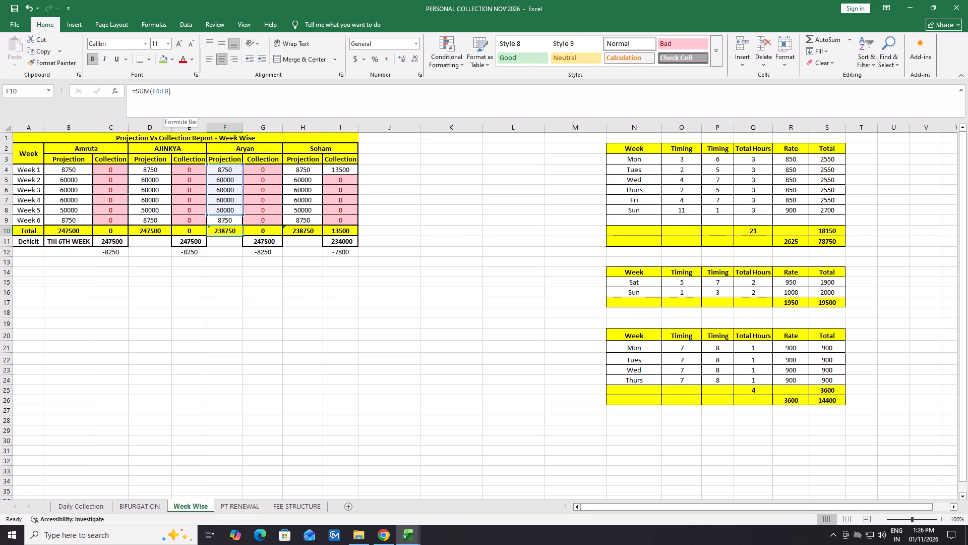
{"action": "key", "text": "BackSpace"}
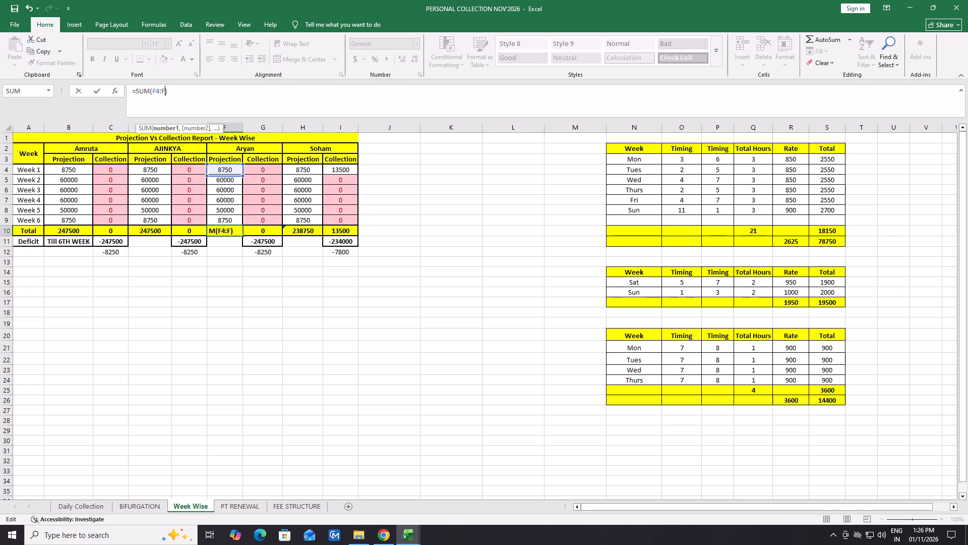
{"action": "key", "text": "9"}
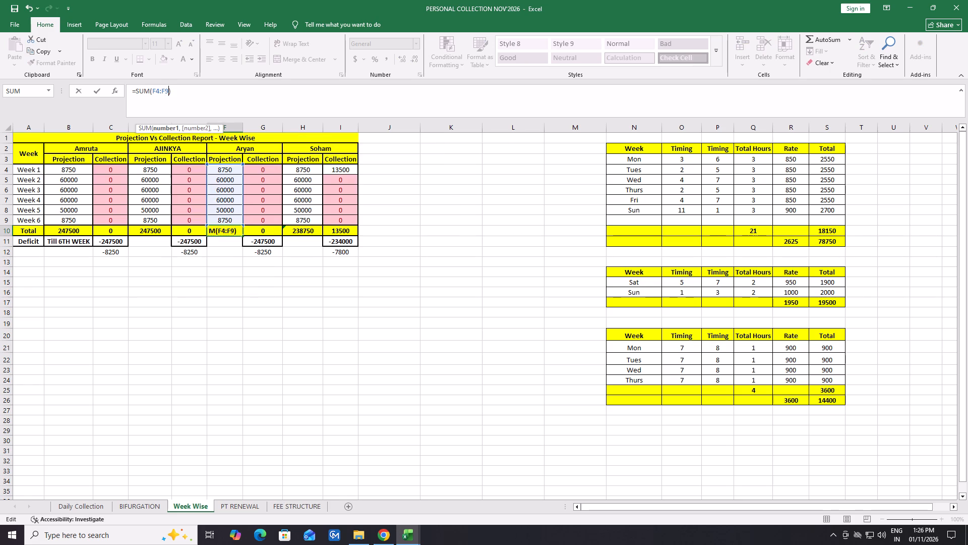
{"action": "key", "text": "Return"}
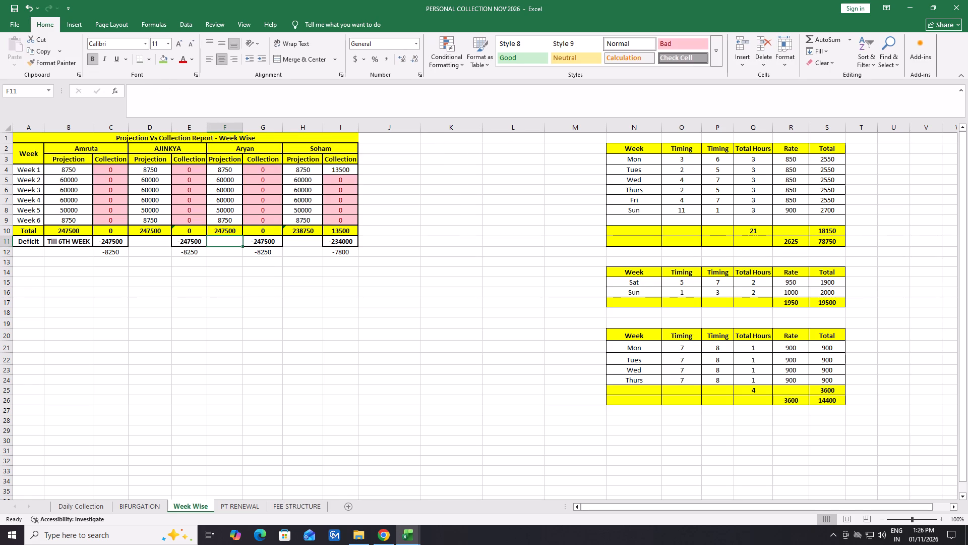
Change Soham's Projection total formula to =SUM(H4:H9) so it includes Week 6.
{"action": "left_click", "coordinate": [306, 230]}
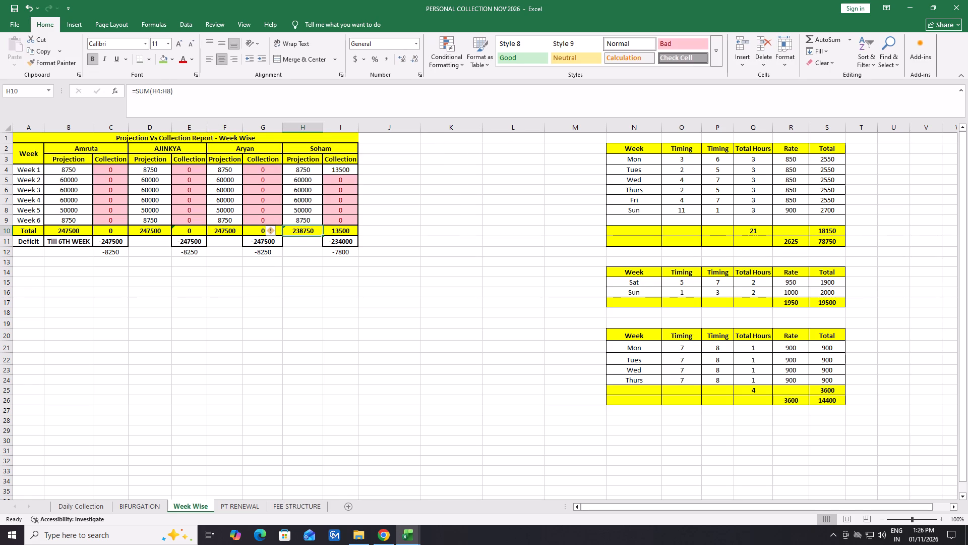
{"action": "left_click", "coordinate": [168, 93]}
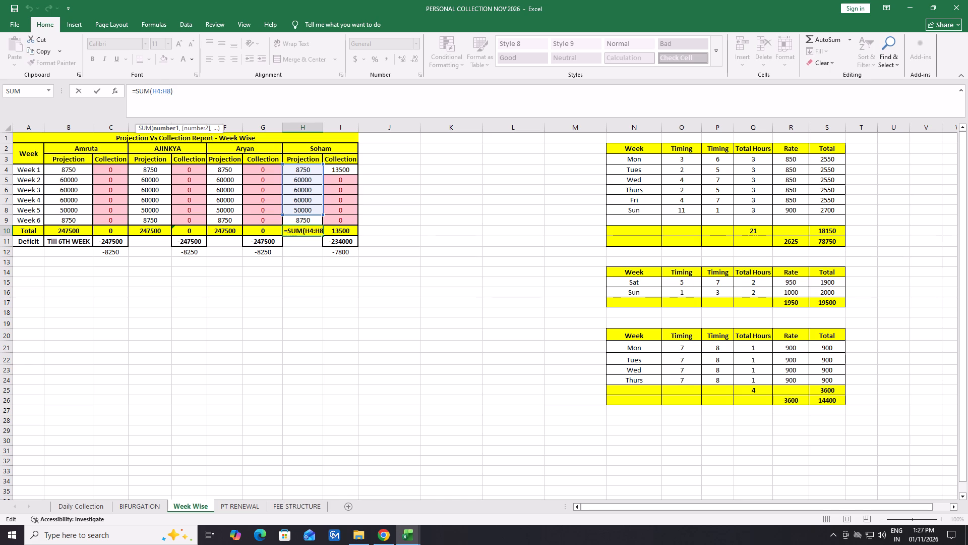
{"action": "left_click", "coordinate": [173, 92]}
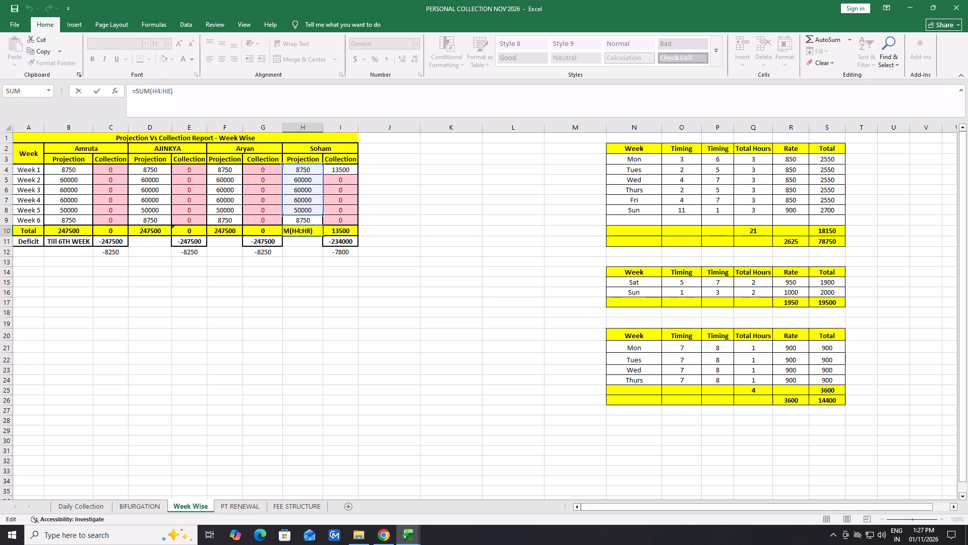
{"action": "left_click", "coordinate": [170, 91]}
{"action": "key", "text": "BackSpace"}
{"action": "key", "text": "9"}
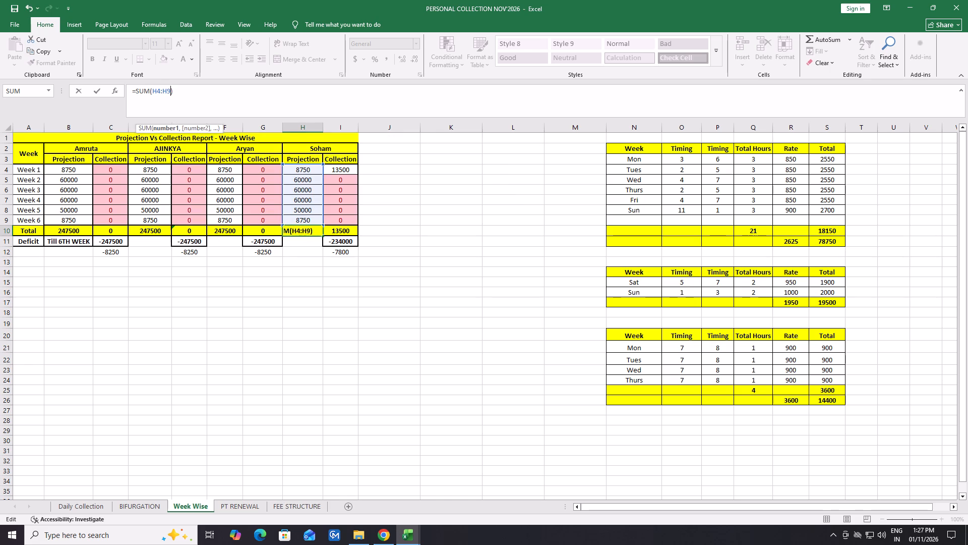
{"action": "key", "text": "Return"}
Save the PERSONAL COLLECTION NOV'2026 workbook.
{"action": "left_click", "coordinate": [379, 286]}
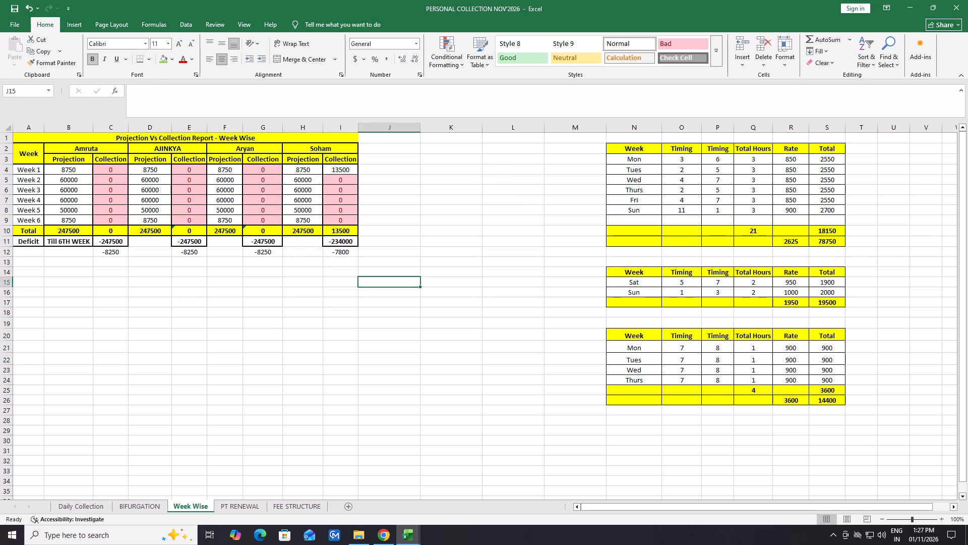
{"action": "key", "text": "ctrl+s"}
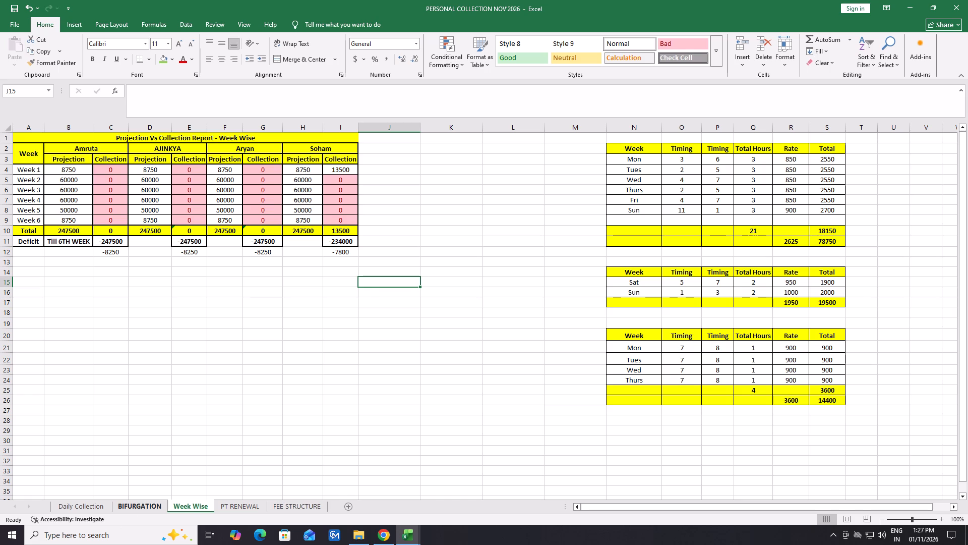
Check Soham's PT, Massage and Total amounts on the BIFURGATION sheet against the Daily Collection sheet.
{"action": "left_click", "coordinate": [72, 510]}
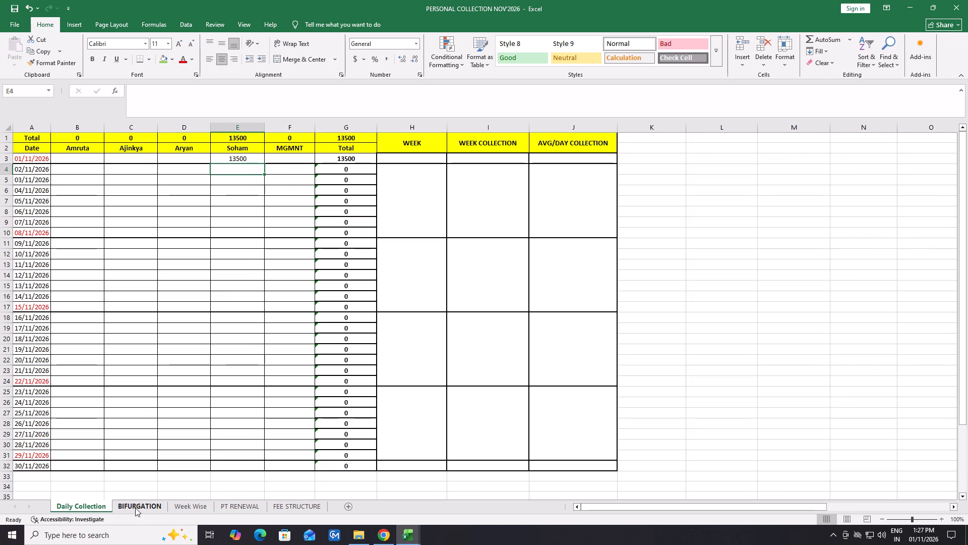
{"action": "left_click", "coordinate": [135, 508]}
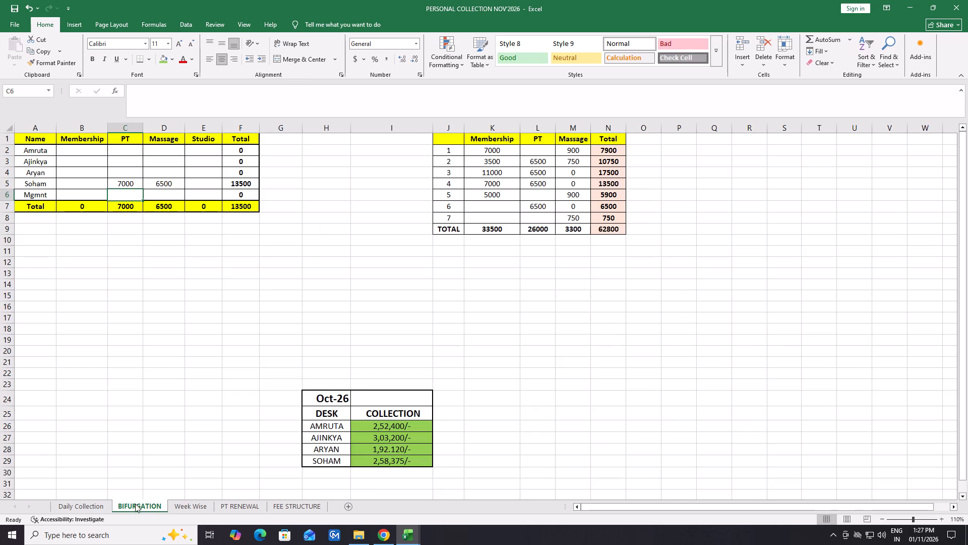
{"action": "left_click", "coordinate": [128, 183]}
{"action": "left_click", "coordinate": [159, 183]}
{"action": "left_click", "coordinate": [208, 188]}
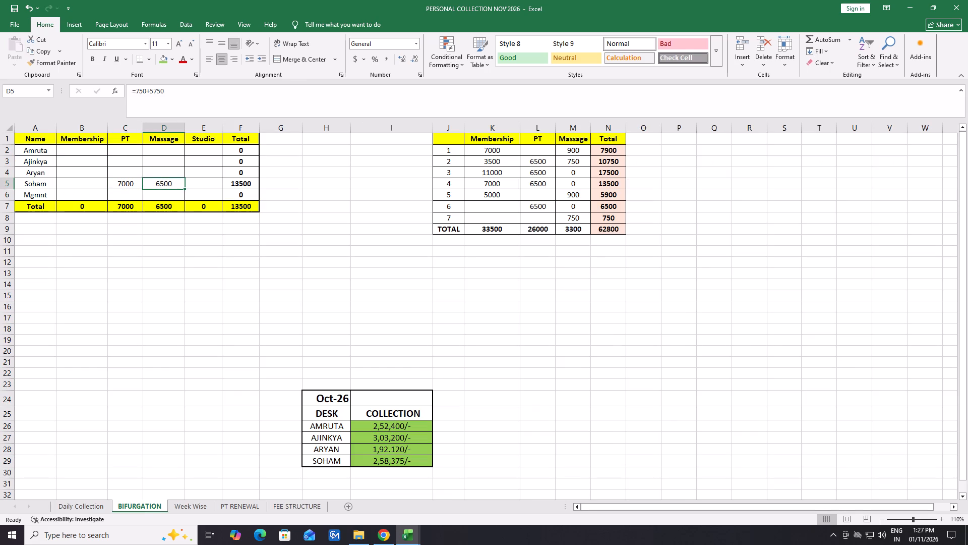
{"action": "left_click", "coordinate": [249, 185]}
{"action": "left_click", "coordinate": [327, 289]}
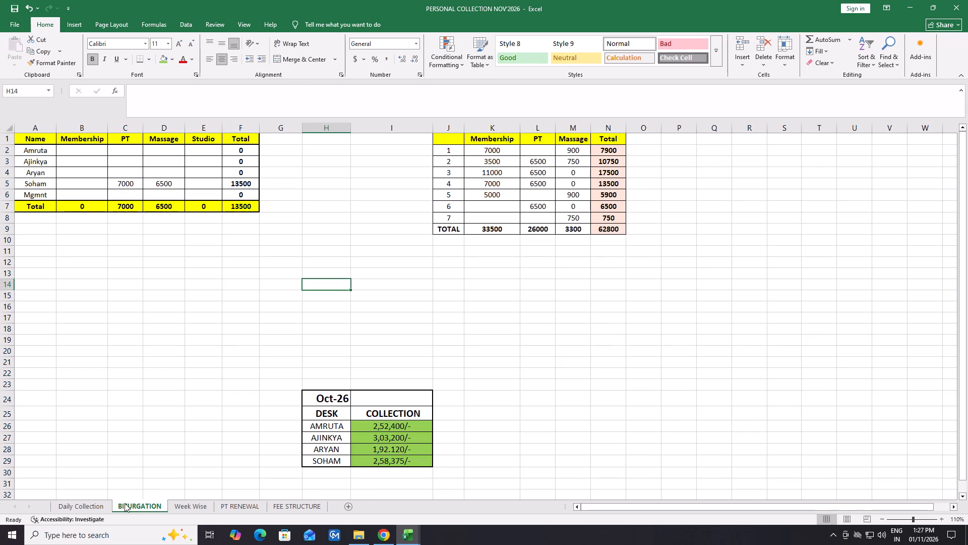
{"action": "left_click_drag", "start_coordinate": [84, 509], "coordinate": [88, 511]}
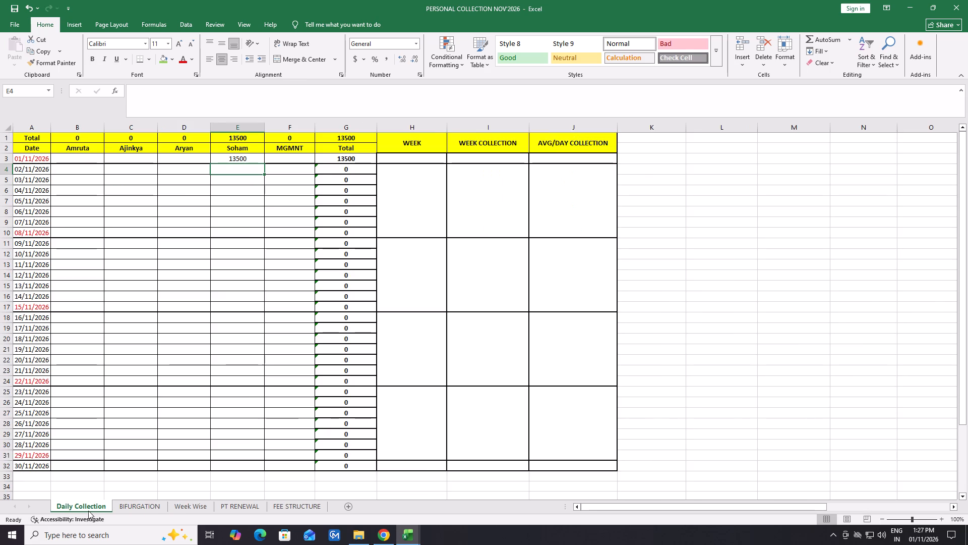
{"action": "left_click", "coordinate": [329, 414]}
{"action": "left_click", "coordinate": [391, 440]}
{"action": "left_click", "coordinate": [664, 388]}
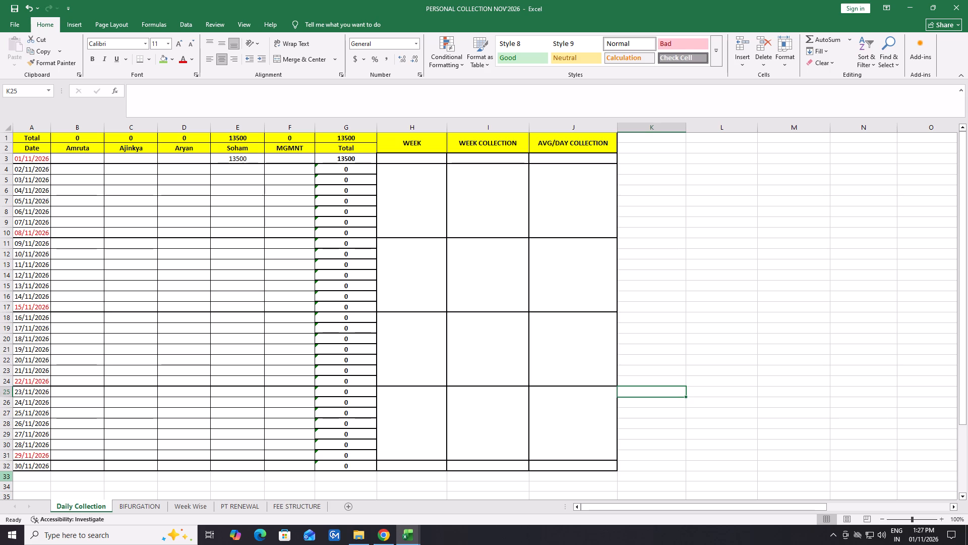
{"action": "left_click", "coordinate": [340, 170]}
{"action": "left_click", "coordinate": [489, 217]}
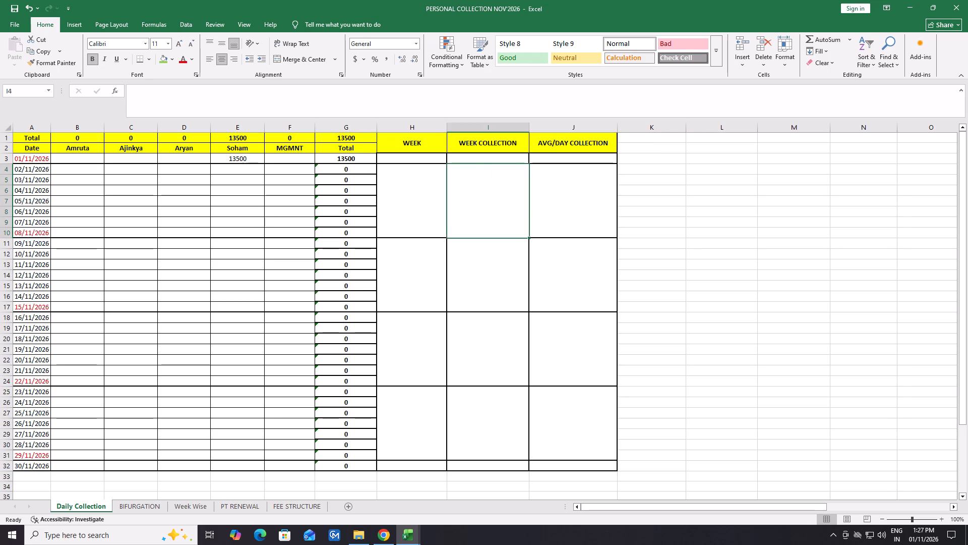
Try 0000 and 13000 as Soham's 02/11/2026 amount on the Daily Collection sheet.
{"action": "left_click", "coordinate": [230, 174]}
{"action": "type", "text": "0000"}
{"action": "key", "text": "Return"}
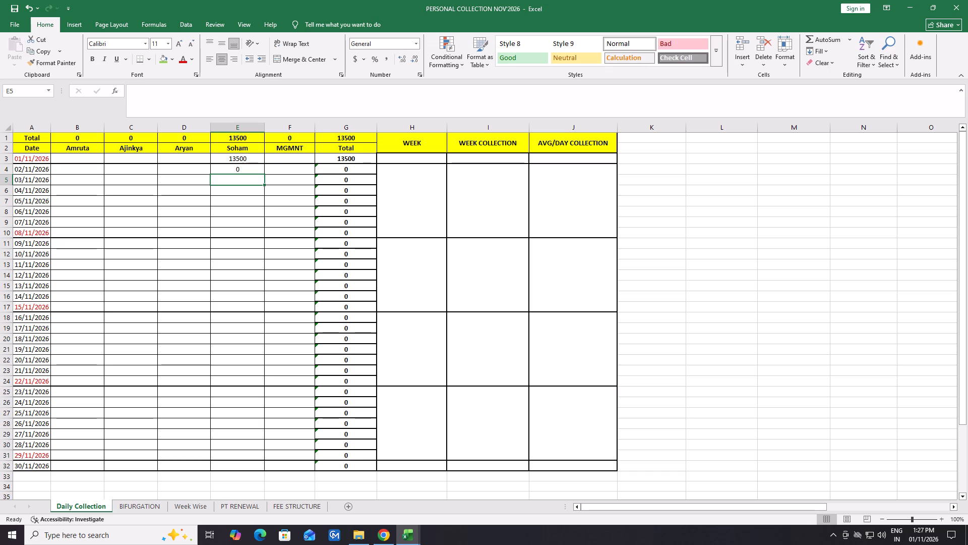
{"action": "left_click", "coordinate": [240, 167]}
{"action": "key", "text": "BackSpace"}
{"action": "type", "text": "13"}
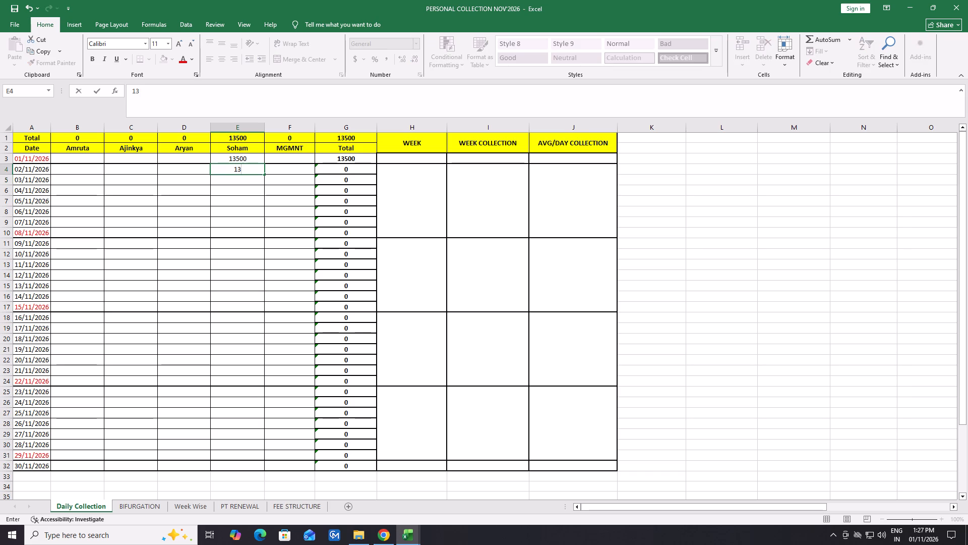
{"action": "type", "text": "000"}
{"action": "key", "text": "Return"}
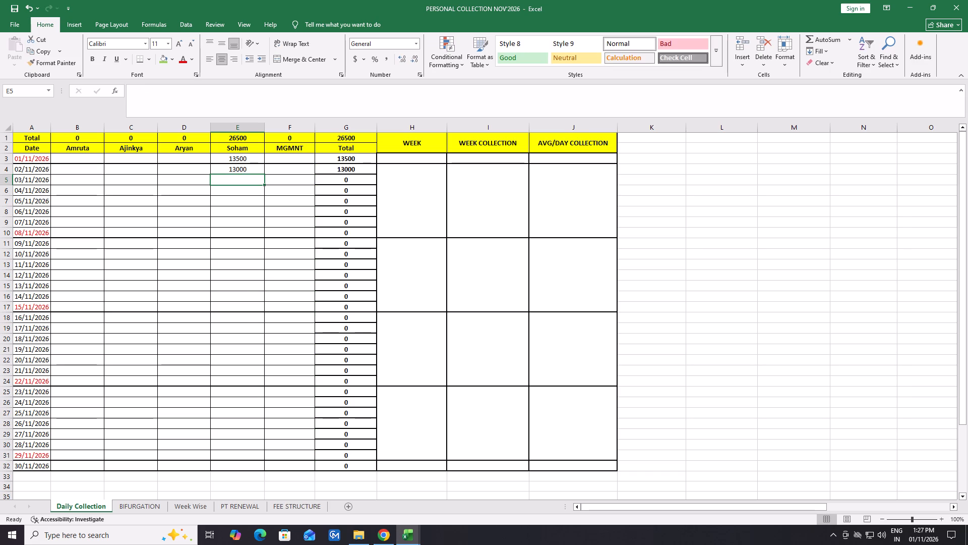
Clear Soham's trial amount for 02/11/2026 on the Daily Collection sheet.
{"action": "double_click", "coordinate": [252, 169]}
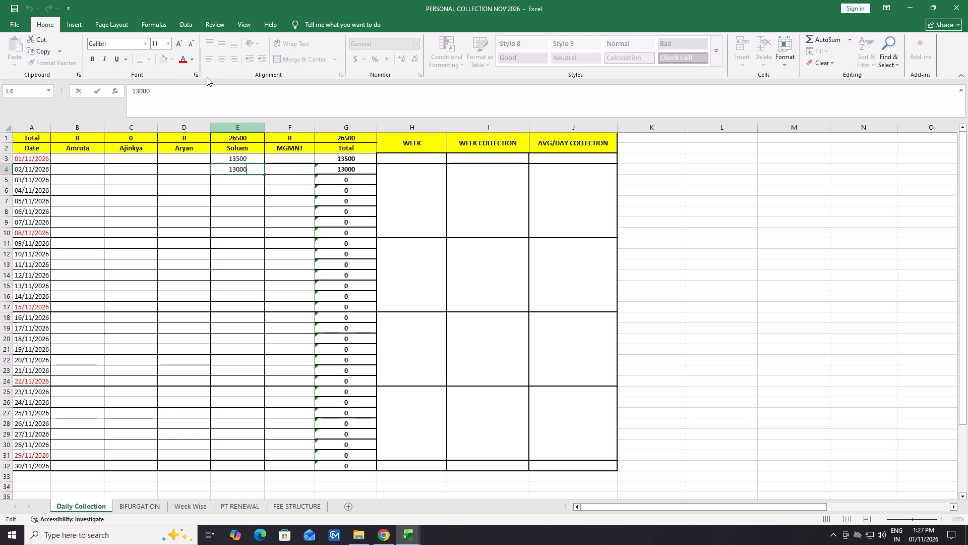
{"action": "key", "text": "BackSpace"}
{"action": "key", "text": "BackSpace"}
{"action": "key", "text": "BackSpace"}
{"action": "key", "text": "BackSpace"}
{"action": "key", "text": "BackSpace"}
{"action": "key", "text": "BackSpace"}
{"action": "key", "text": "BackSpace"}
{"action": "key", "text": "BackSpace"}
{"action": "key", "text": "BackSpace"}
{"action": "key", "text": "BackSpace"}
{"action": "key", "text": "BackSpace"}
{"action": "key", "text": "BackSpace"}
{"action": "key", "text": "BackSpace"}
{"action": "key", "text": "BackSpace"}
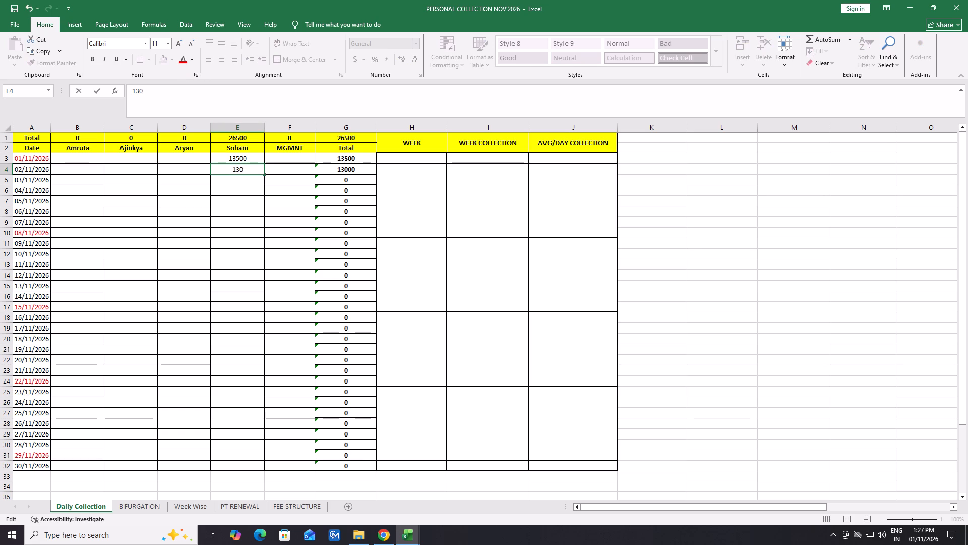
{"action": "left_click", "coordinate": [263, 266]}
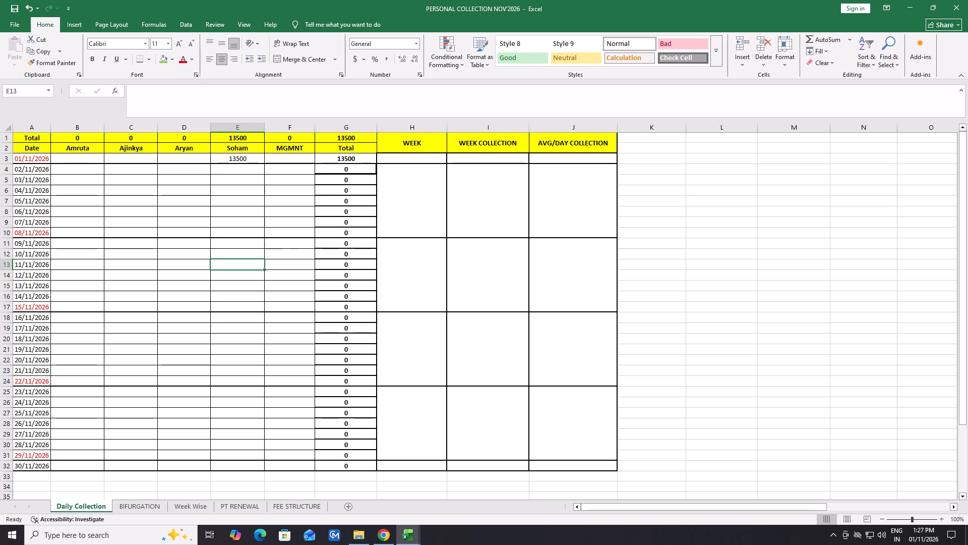
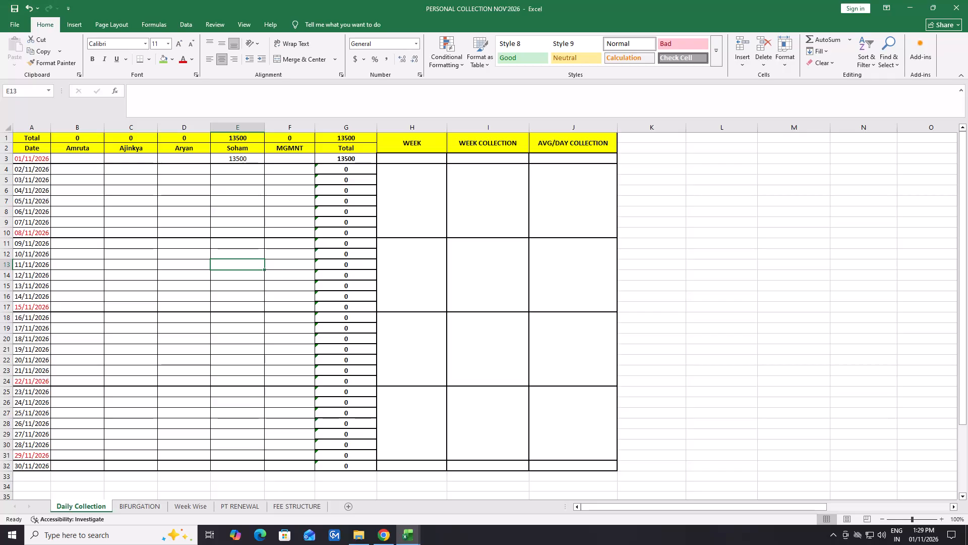
Collapse the expanded formula bar to a single line on the Daily Collection sheet.
{"action": "left_click", "coordinate": [277, 157]}
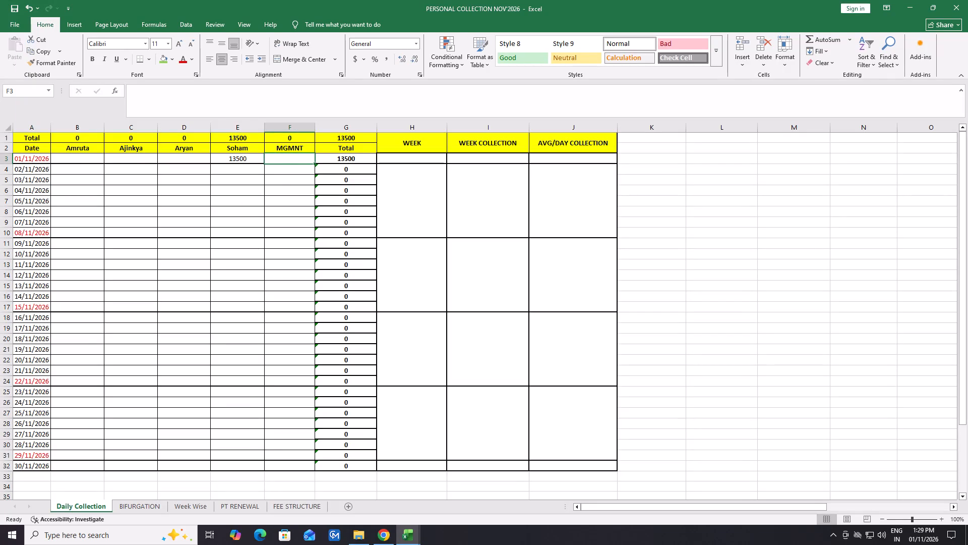
{"action": "left_click", "coordinate": [250, 154]}
{"action": "left_click", "coordinate": [261, 170]}
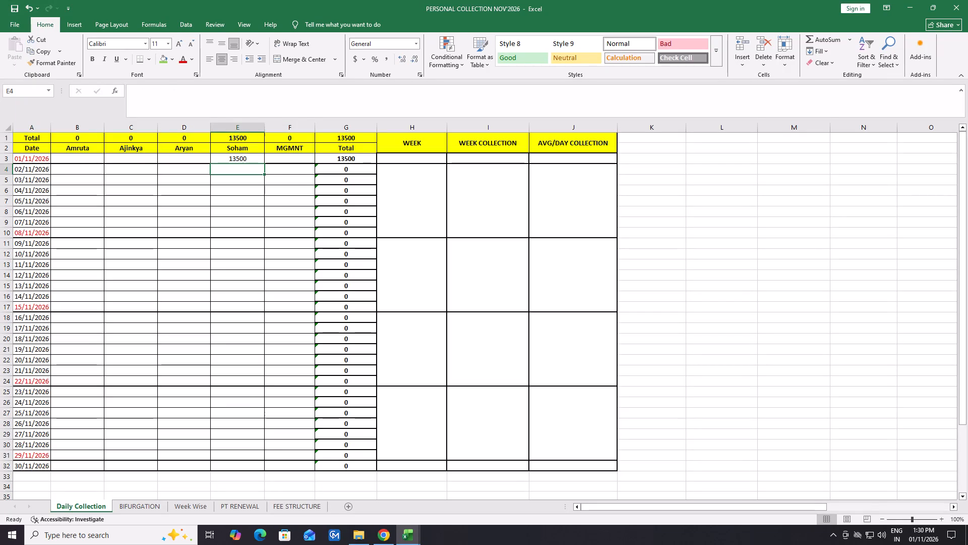
{"action": "left_click", "coordinate": [961, 89]}
{"action": "left_click", "coordinate": [227, 183]}
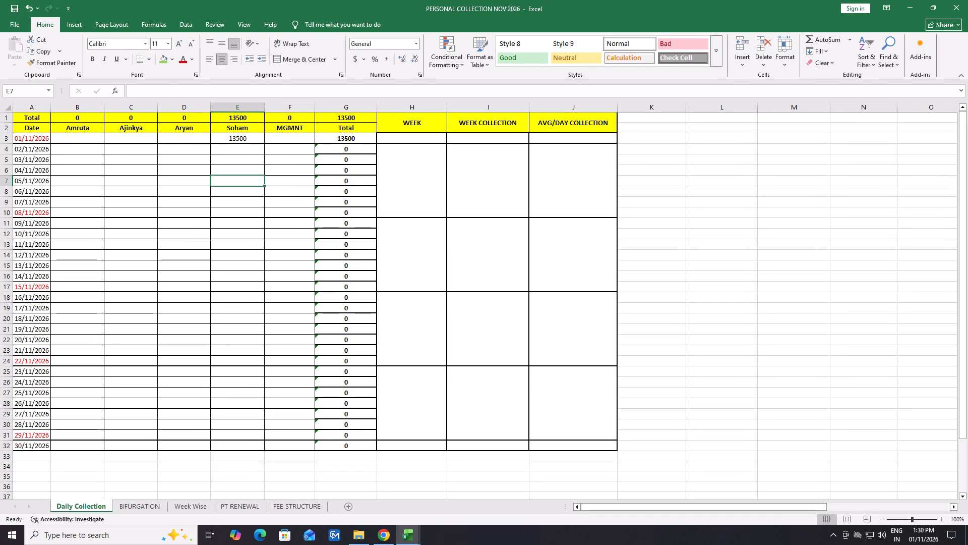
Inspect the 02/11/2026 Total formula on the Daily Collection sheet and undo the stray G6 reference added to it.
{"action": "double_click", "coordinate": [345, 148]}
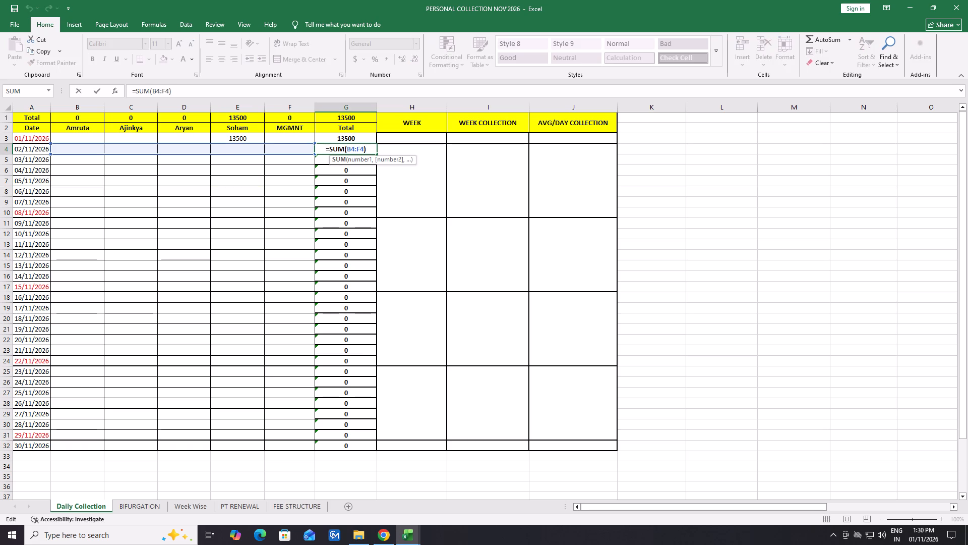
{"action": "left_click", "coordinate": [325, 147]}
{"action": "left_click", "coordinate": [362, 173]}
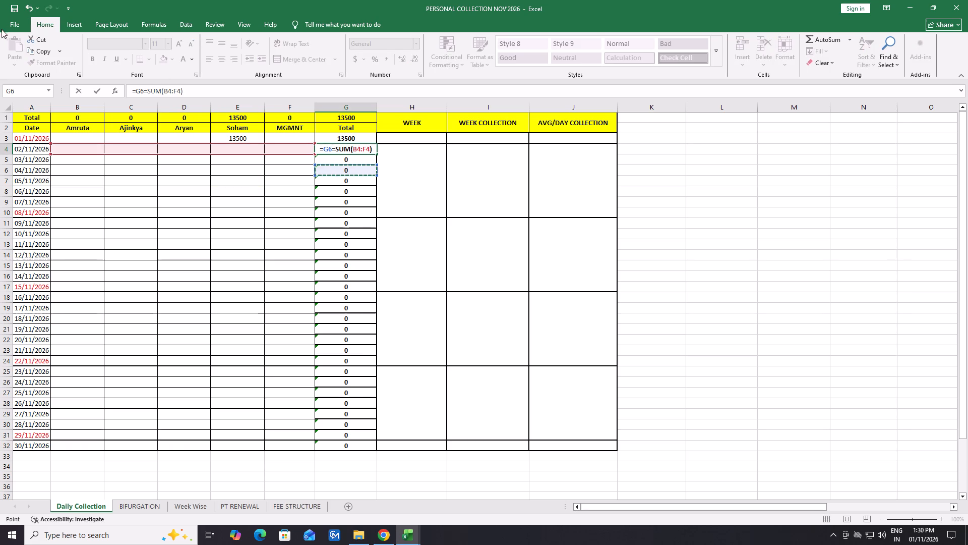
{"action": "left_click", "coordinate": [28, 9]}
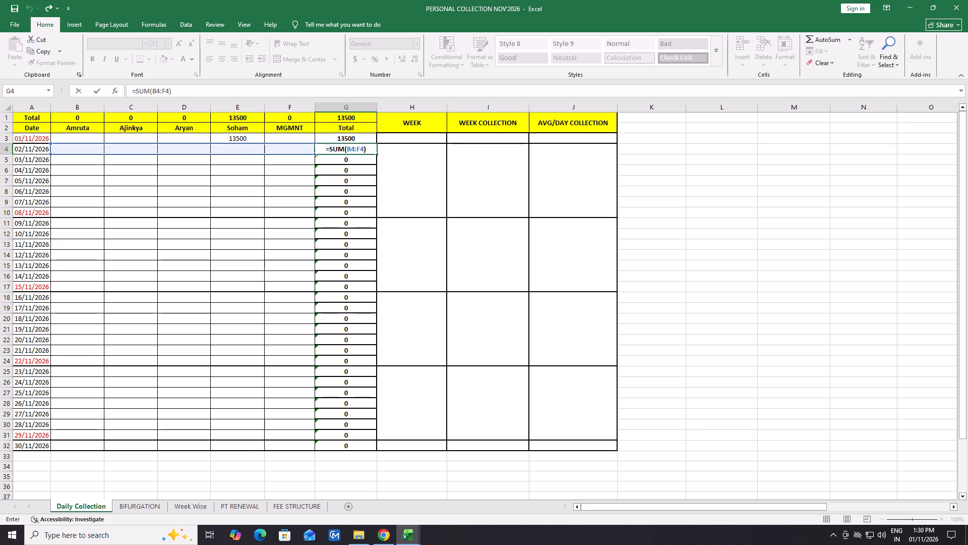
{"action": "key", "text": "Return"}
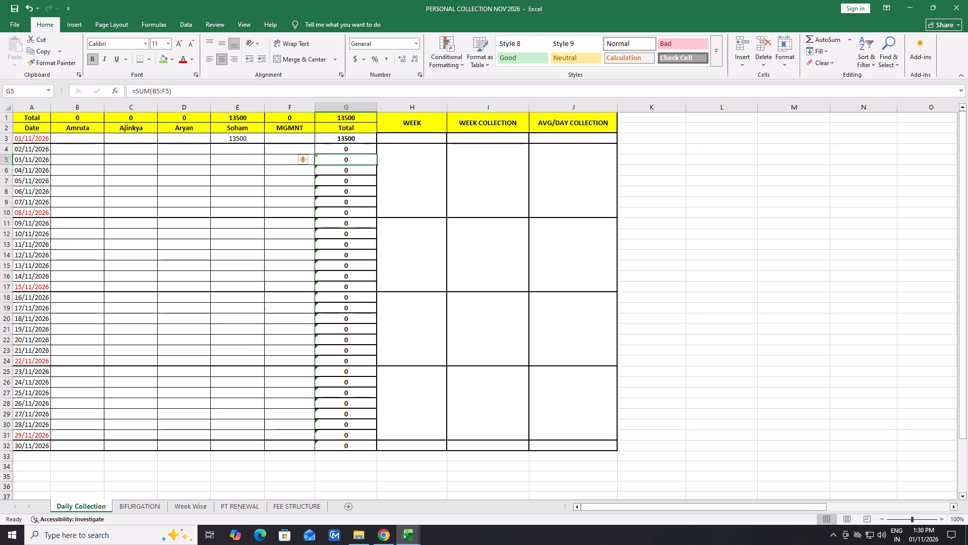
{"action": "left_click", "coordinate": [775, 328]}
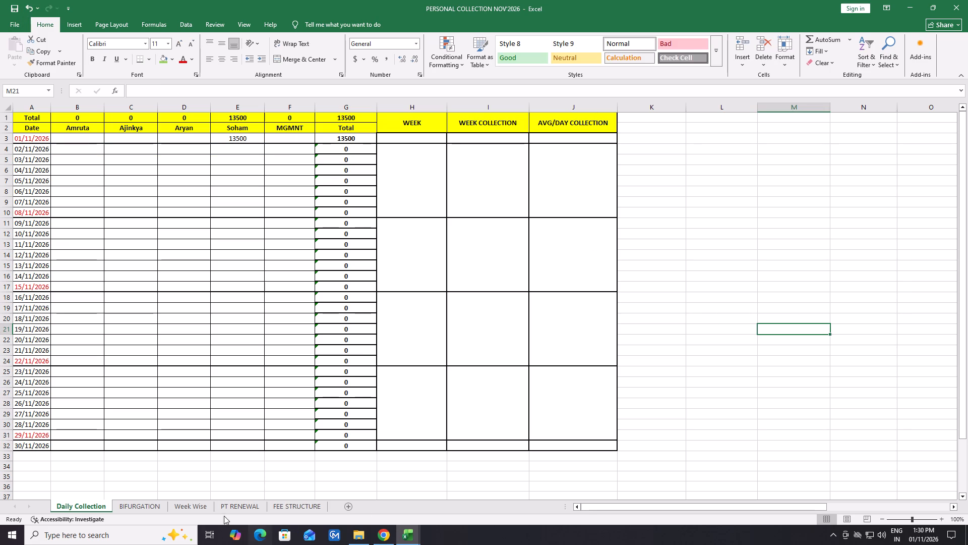
Check Soham's PT, Massage and Total amounts and the Total row on the BIFURGATION sheet.
{"action": "left_click", "coordinate": [201, 505]}
{"action": "left_click", "coordinate": [237, 506]}
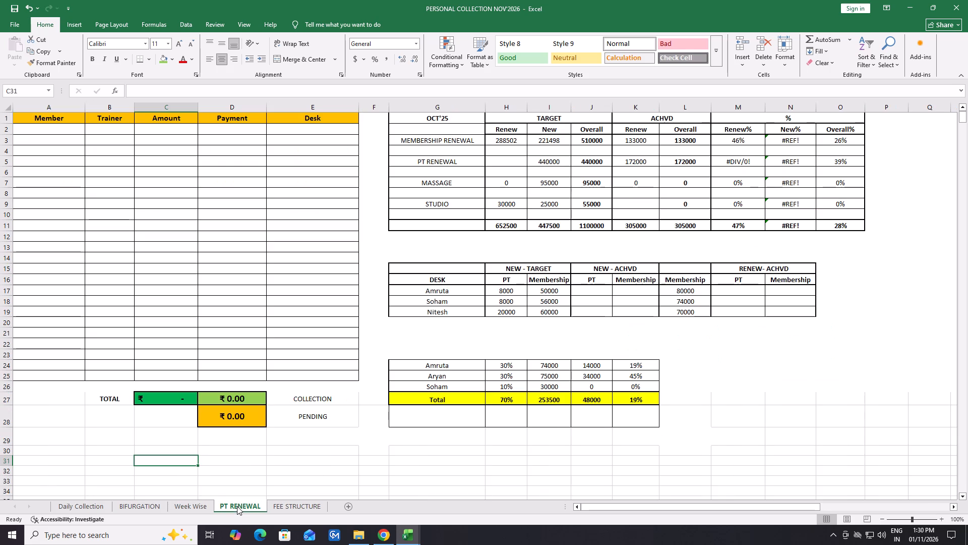
{"action": "scroll", "coordinate": [246, 392], "scroll_direction": "up", "scroll_amount": 3}
{"action": "left_click", "coordinate": [190, 509]}
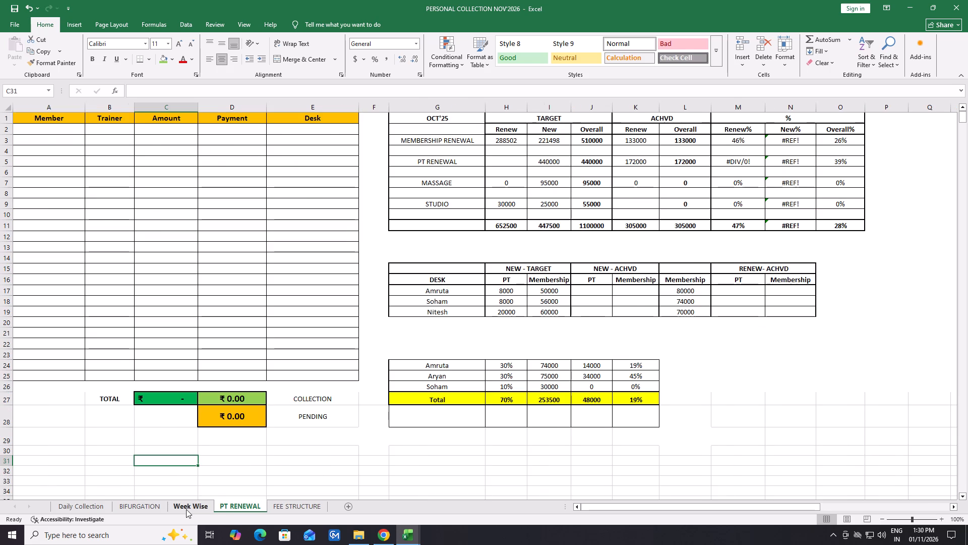
{"action": "double_click", "coordinate": [156, 508]}
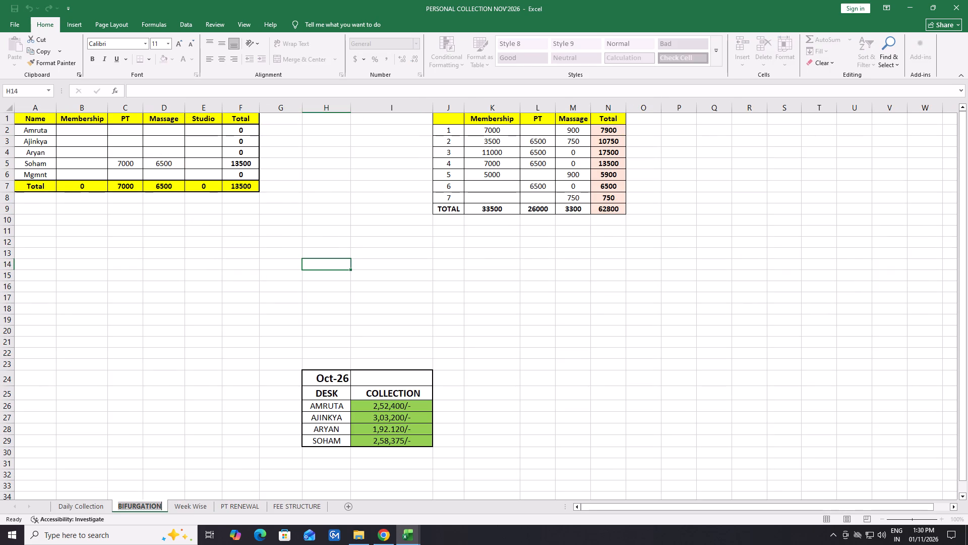
{"action": "left_click", "coordinate": [114, 163]}
{"action": "left_click", "coordinate": [170, 161]}
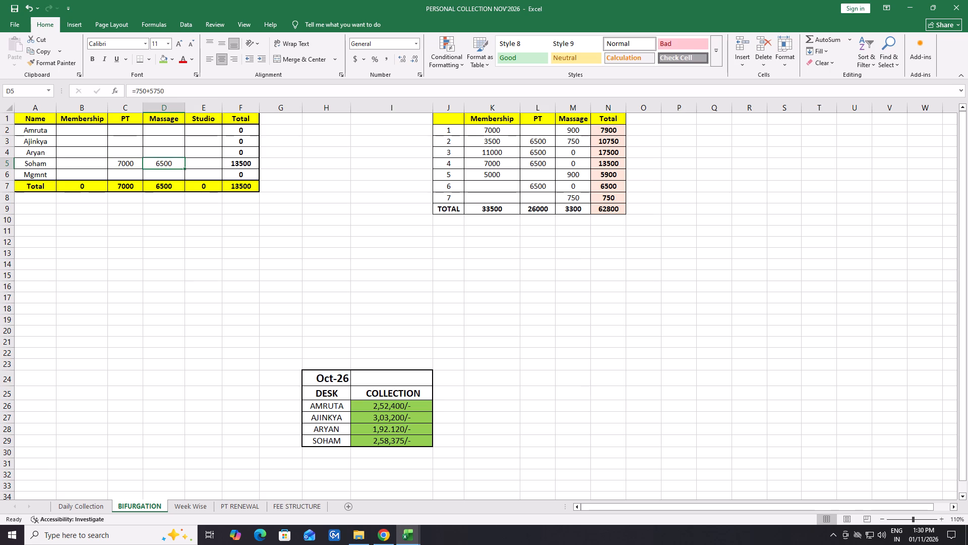
{"action": "left_click", "coordinate": [245, 164]}
{"action": "left_click", "coordinate": [254, 239]}
{"action": "left_click", "coordinate": [251, 189]}
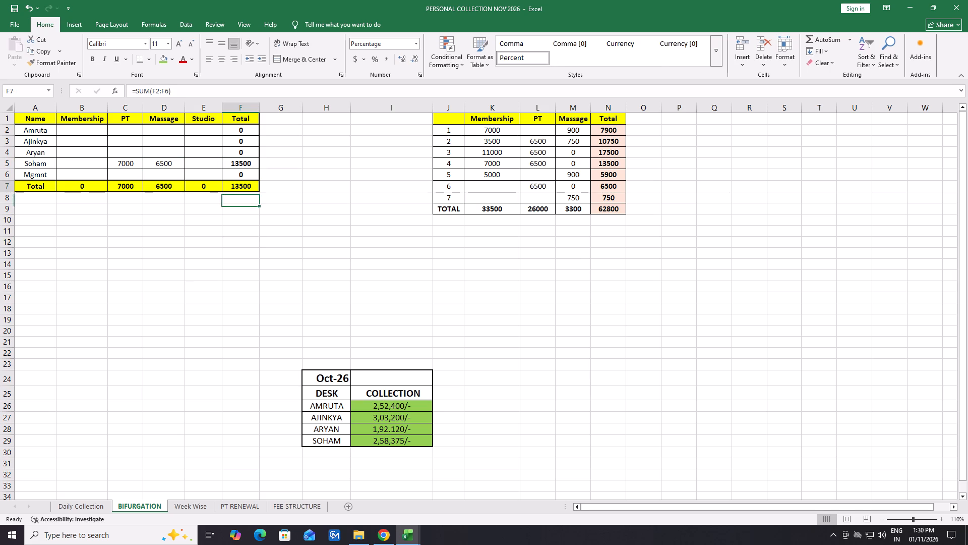
{"action": "left_click", "coordinate": [162, 189]}
{"action": "left_click", "coordinate": [113, 193]}
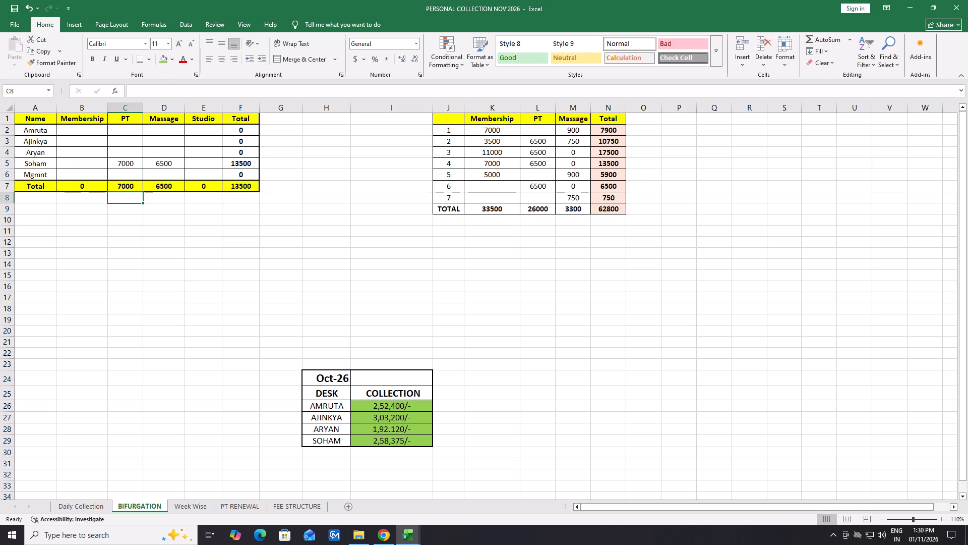
{"action": "left_click", "coordinate": [131, 184]}
{"action": "left_click", "coordinate": [184, 288]}
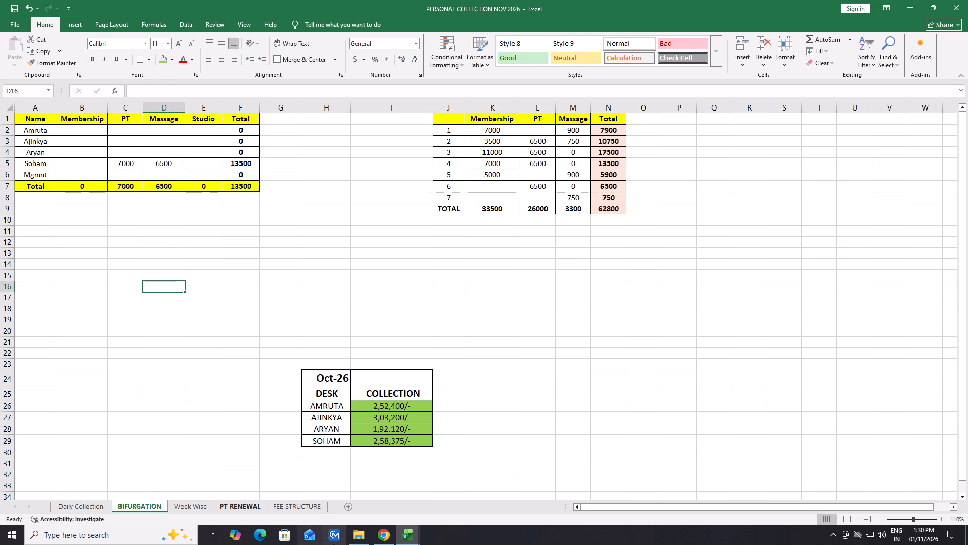
Examine the Trainer column of the member table on the PT RENEWAL sheet.
{"action": "left_click", "coordinate": [251, 504]}
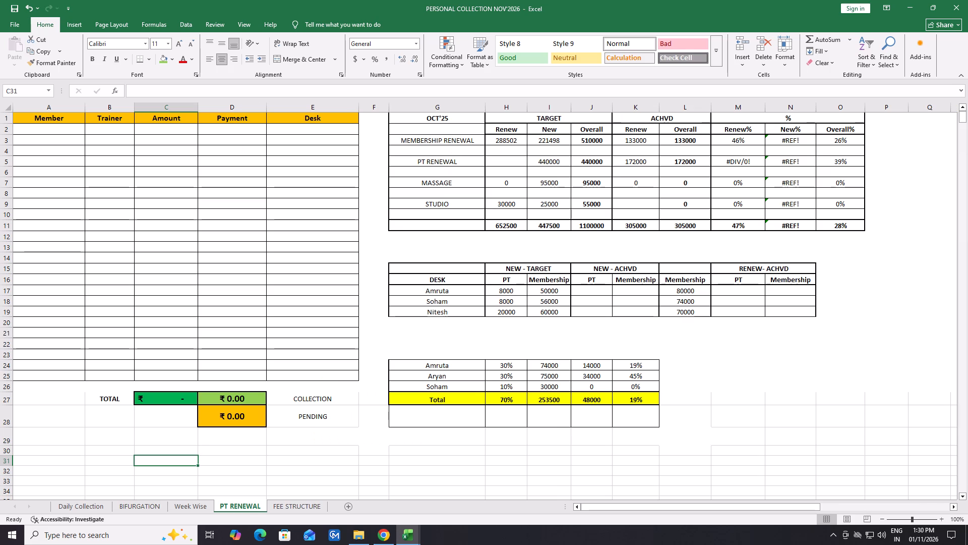
{"action": "left_click", "coordinate": [113, 125]}
{"action": "left_click", "coordinate": [113, 138]}
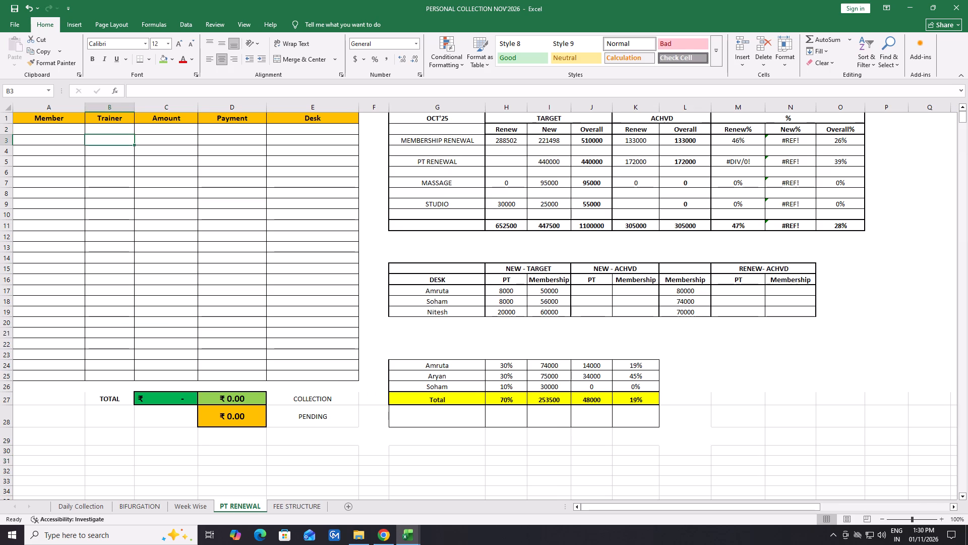
{"action": "left_click", "coordinate": [118, 166]}
{"action": "left_click", "coordinate": [120, 211]}
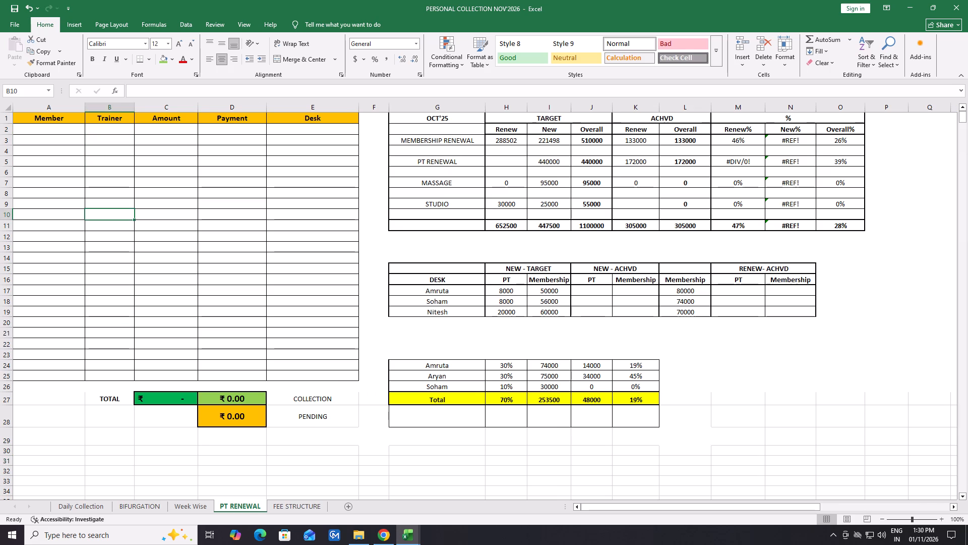